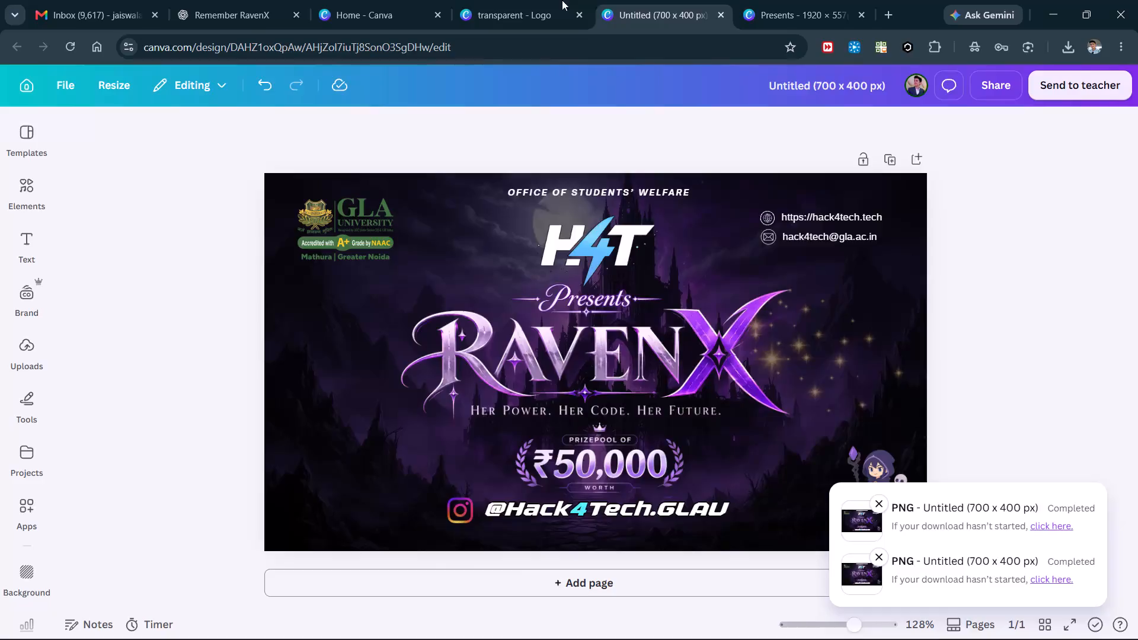
Switch from the 700 x 400 px RavenX banner to the Canva home page with the existing designs.
left_click(480, 0)
left_click(363, 5)
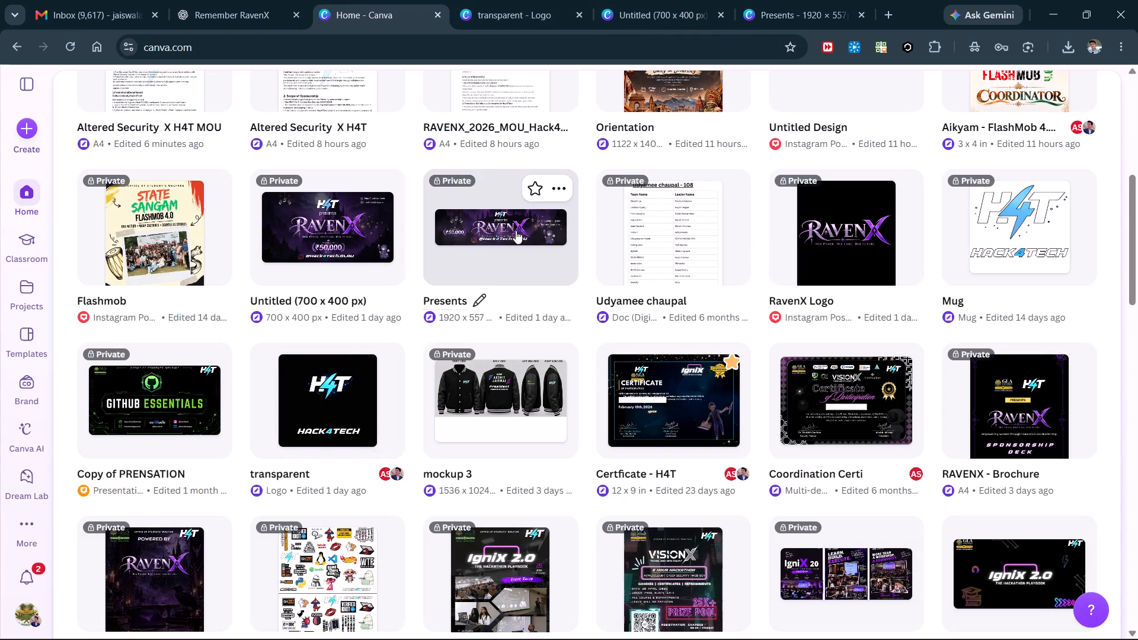
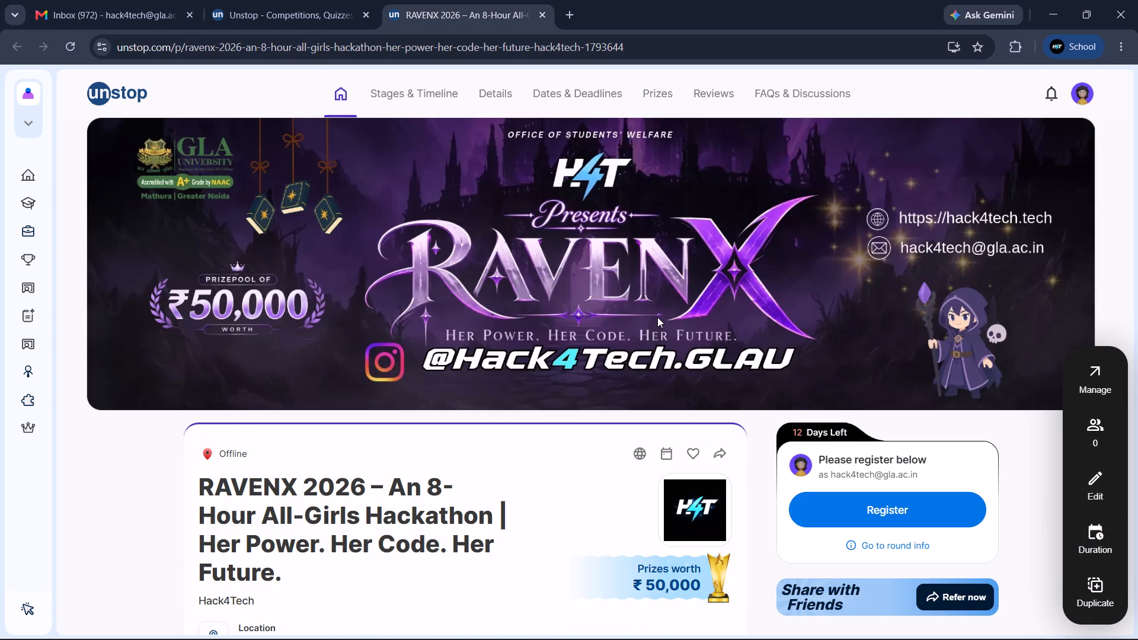
Review the public RAVENX 2026 hackathon listing, including its eligibility, Idea Submission and Offline Round details.
scroll(657, 317, "down", 1)
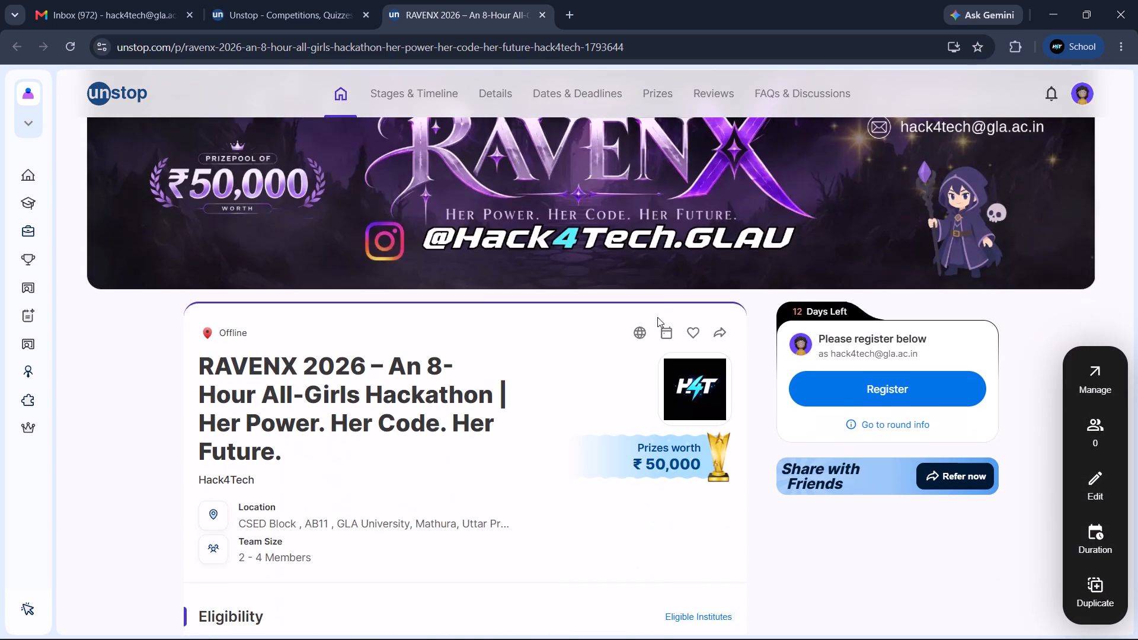
scroll(657, 317, "down", 5)
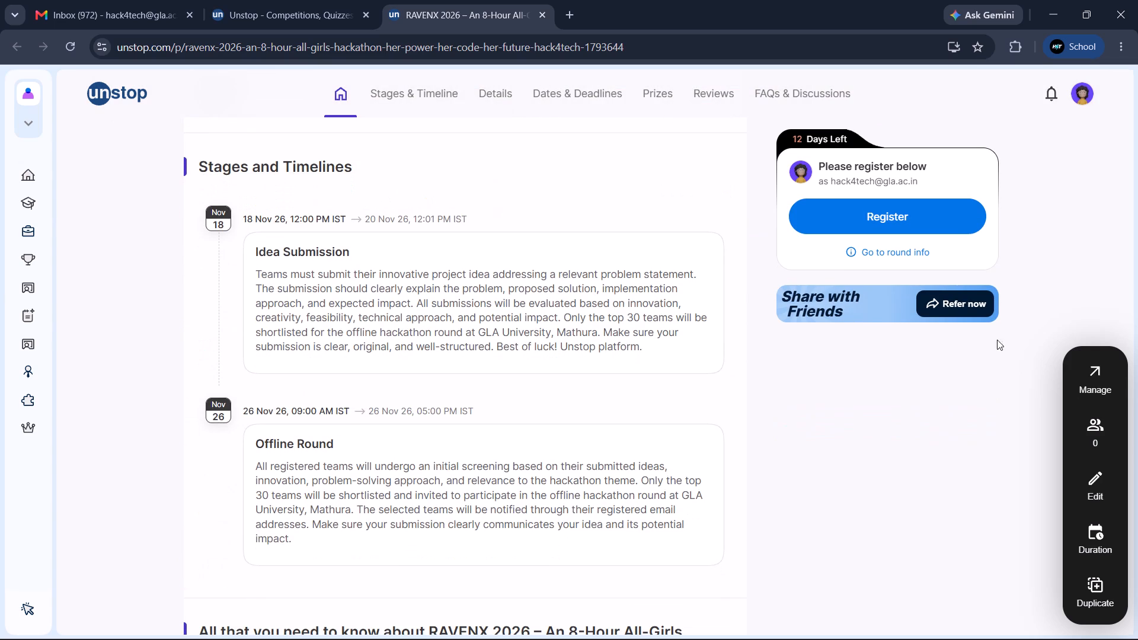
left_click(1091, 366)
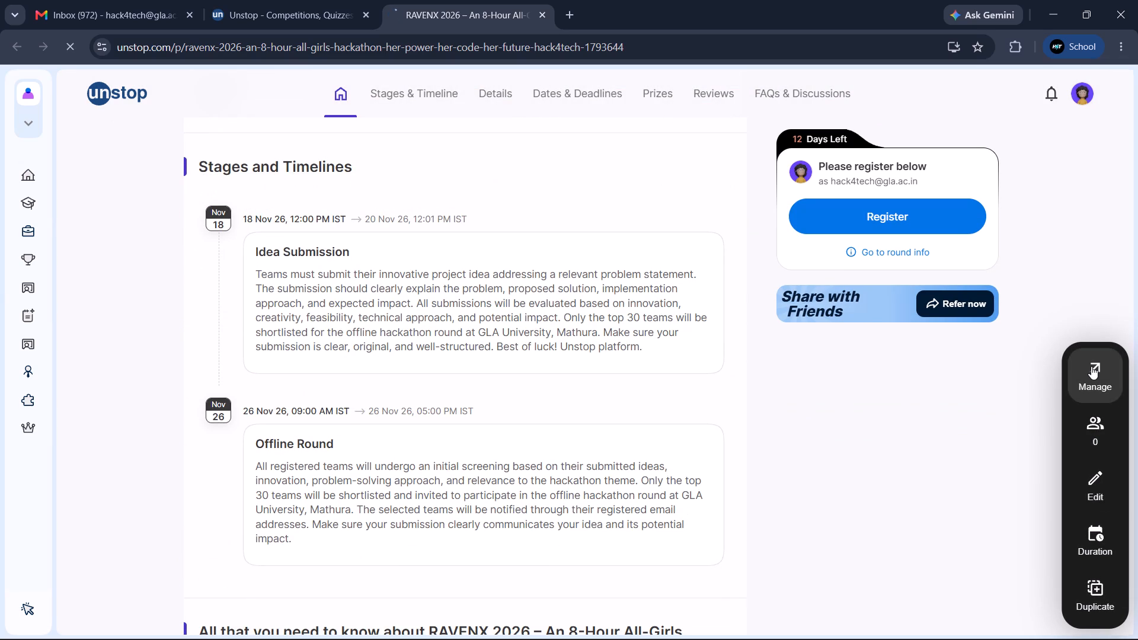
scroll(498, 315, "right", 7)
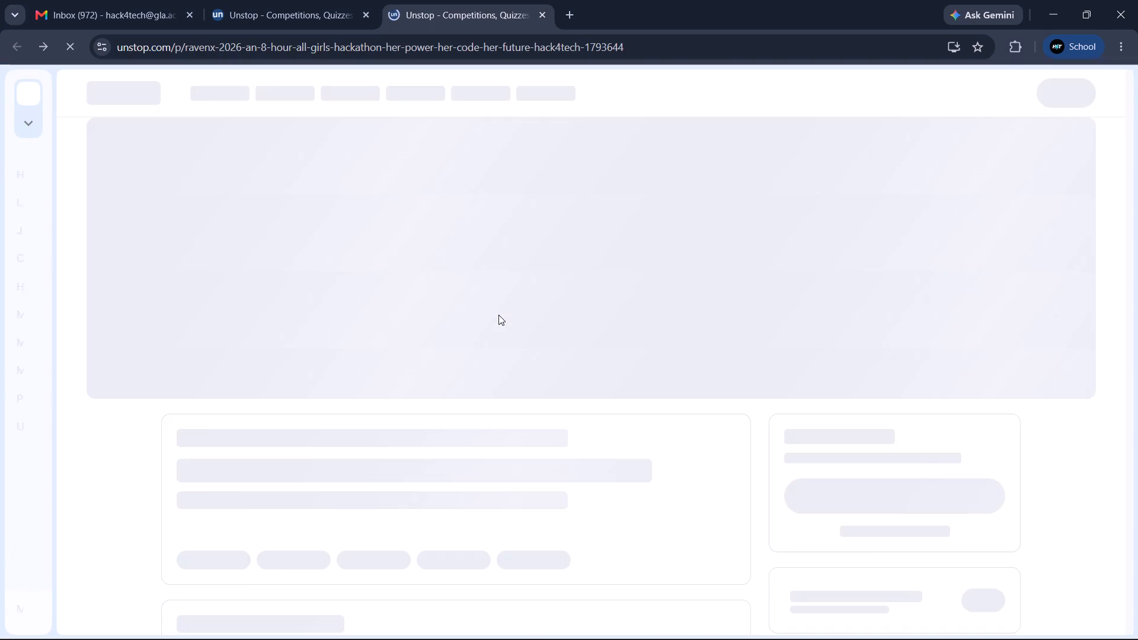
scroll(720, 271, "up", 10)
scroll(827, 399, "down", 1)
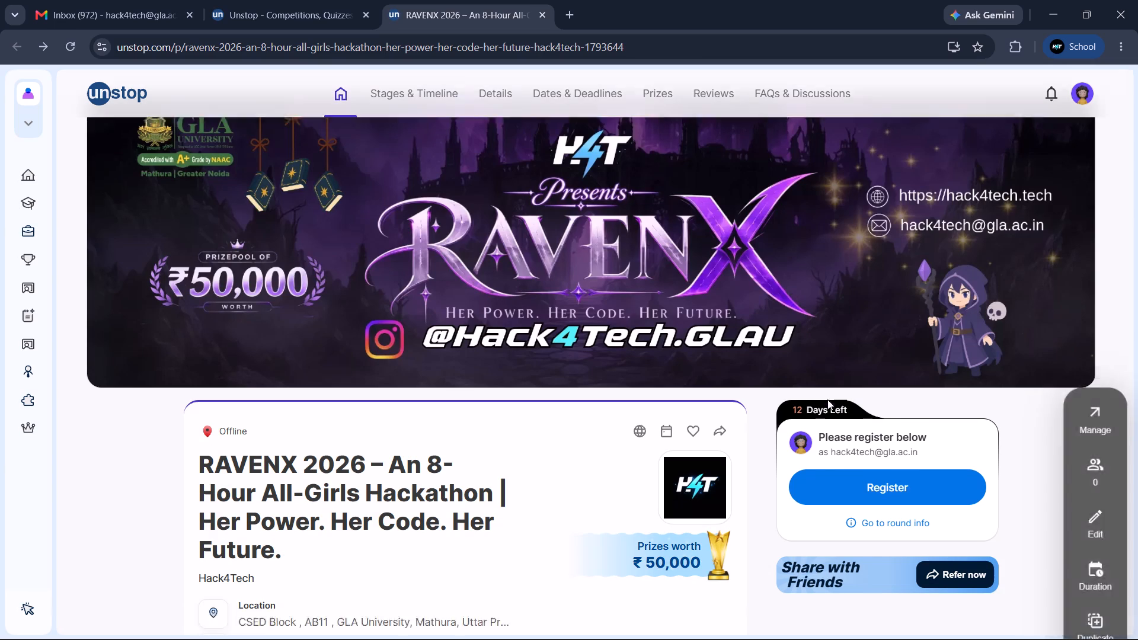
scroll(827, 399, "down", 6)
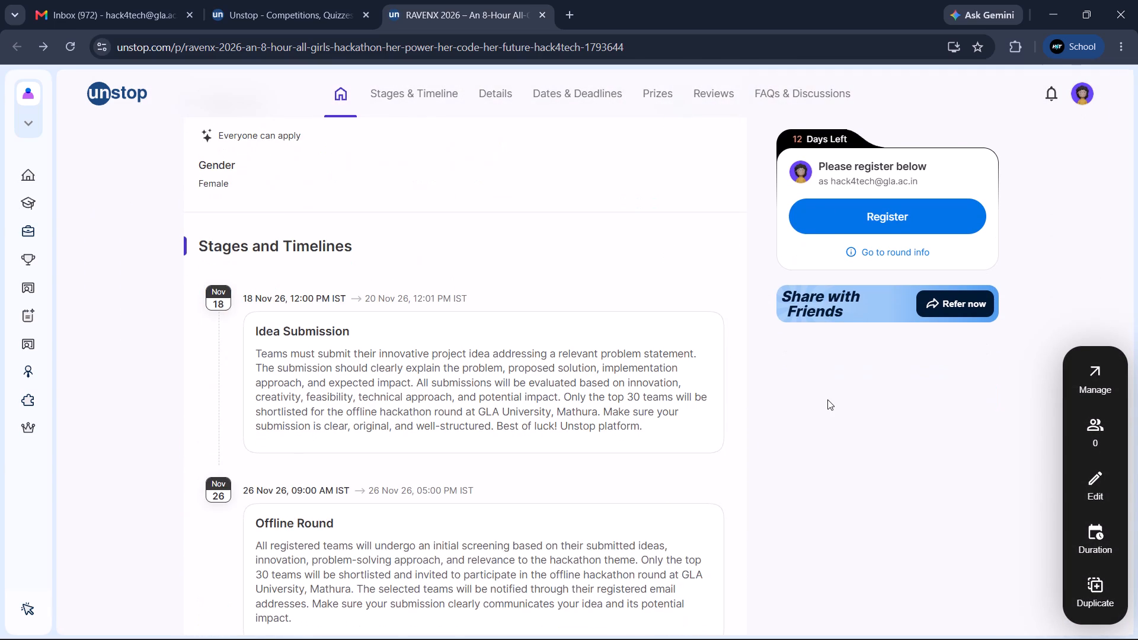
scroll(827, 399, "up", 7)
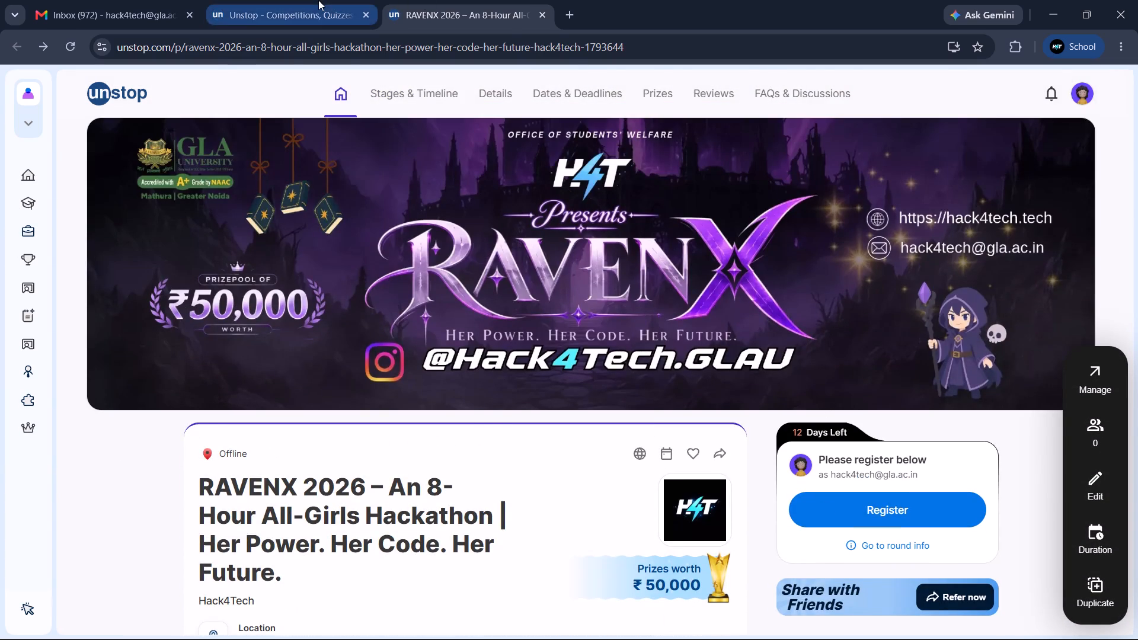
Copy the share link for the RAVENX 2026 opportunity from its organizer dashboard.
left_click(314, 0)
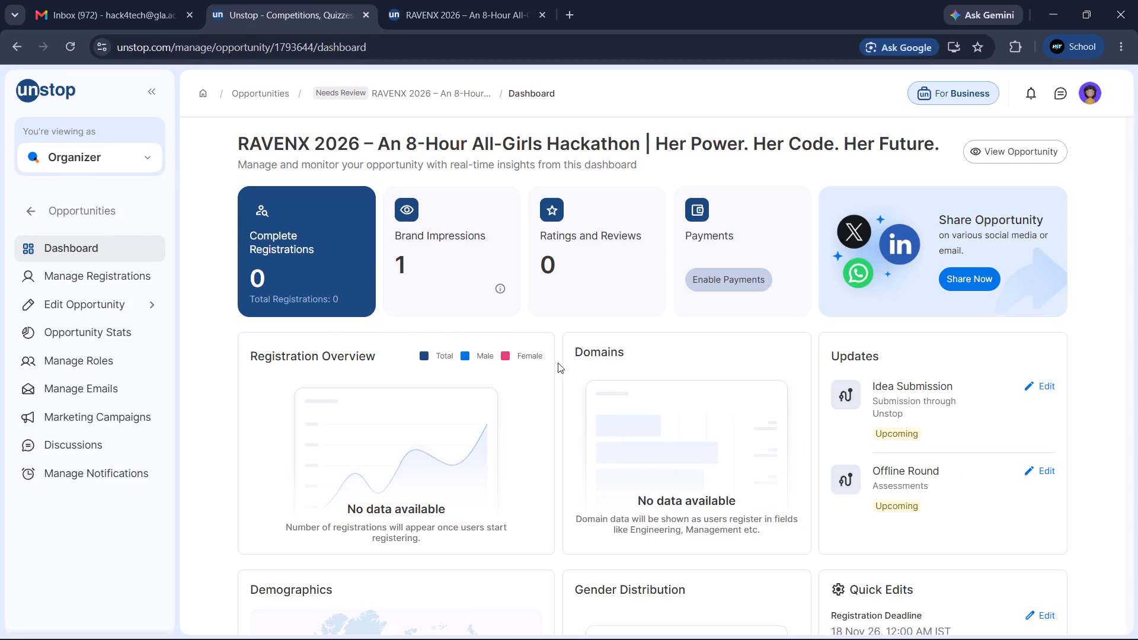
left_click(972, 286)
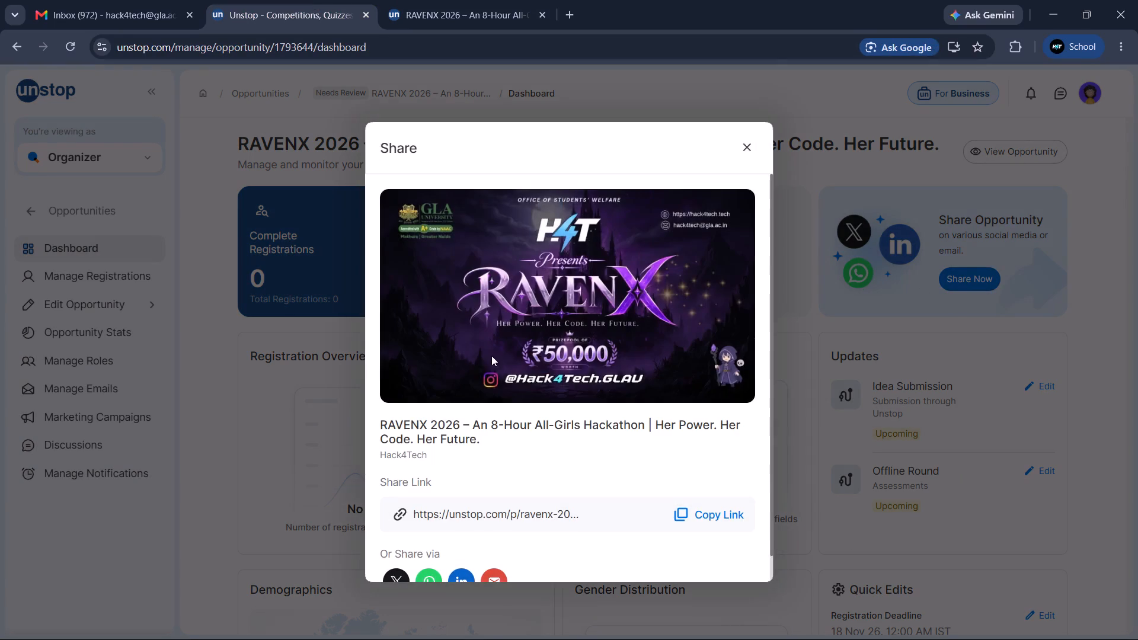
scroll(466, 449, "down", 3)
left_click(708, 487)
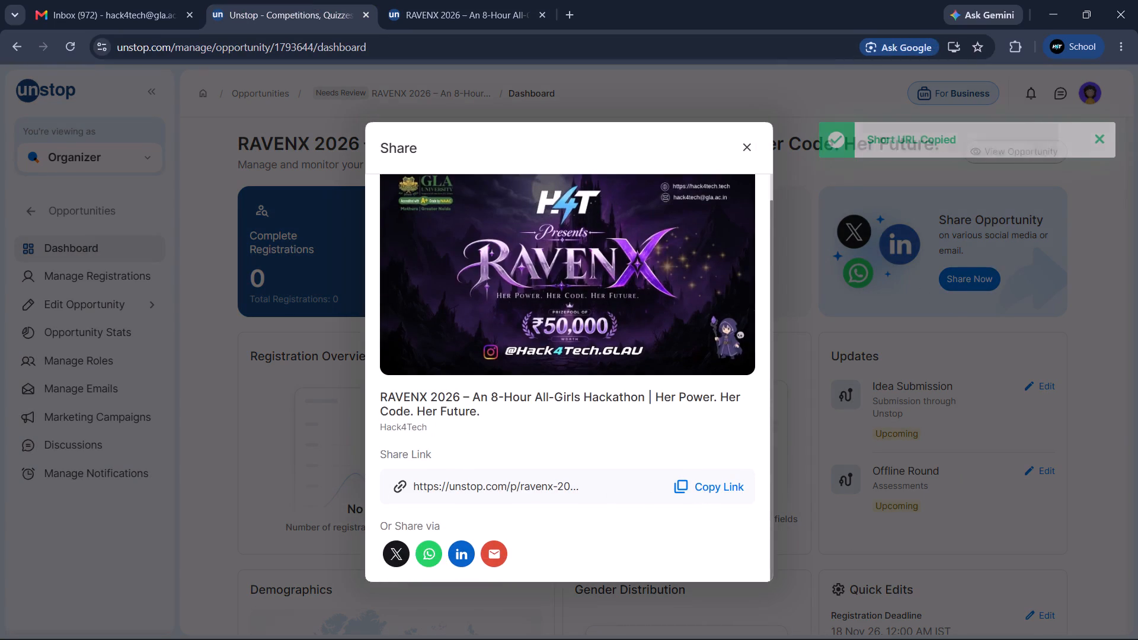
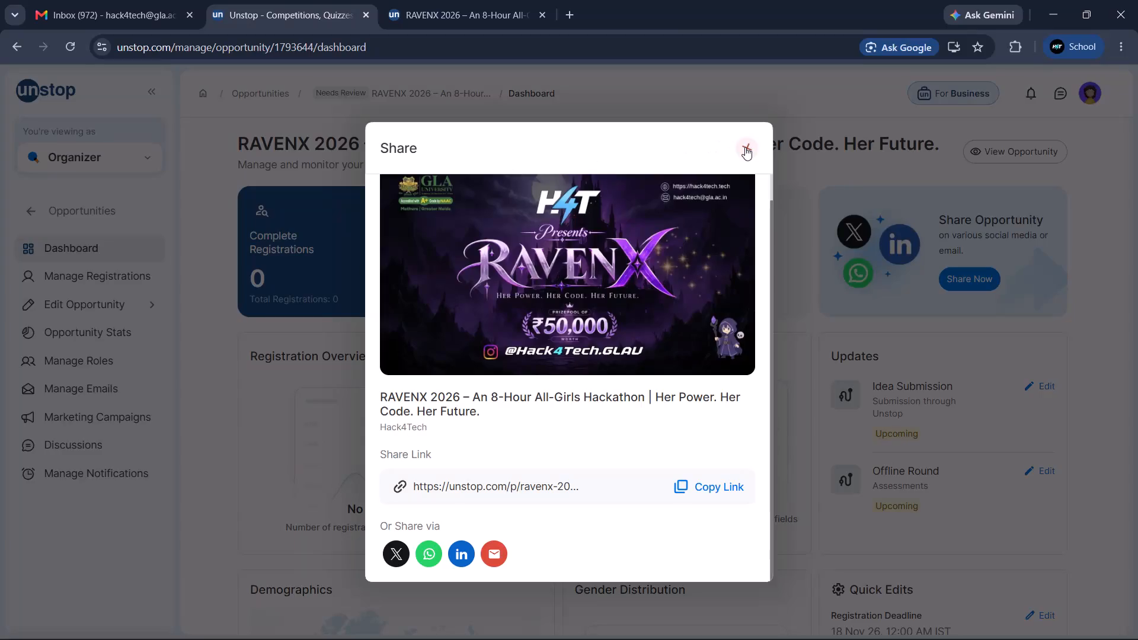
Open the RAVENX 2026 opportunity's visibility setting from the dashboard's Quick Edits and look over its edit page.
left_click(745, 147)
scroll(363, 404, "down", 5)
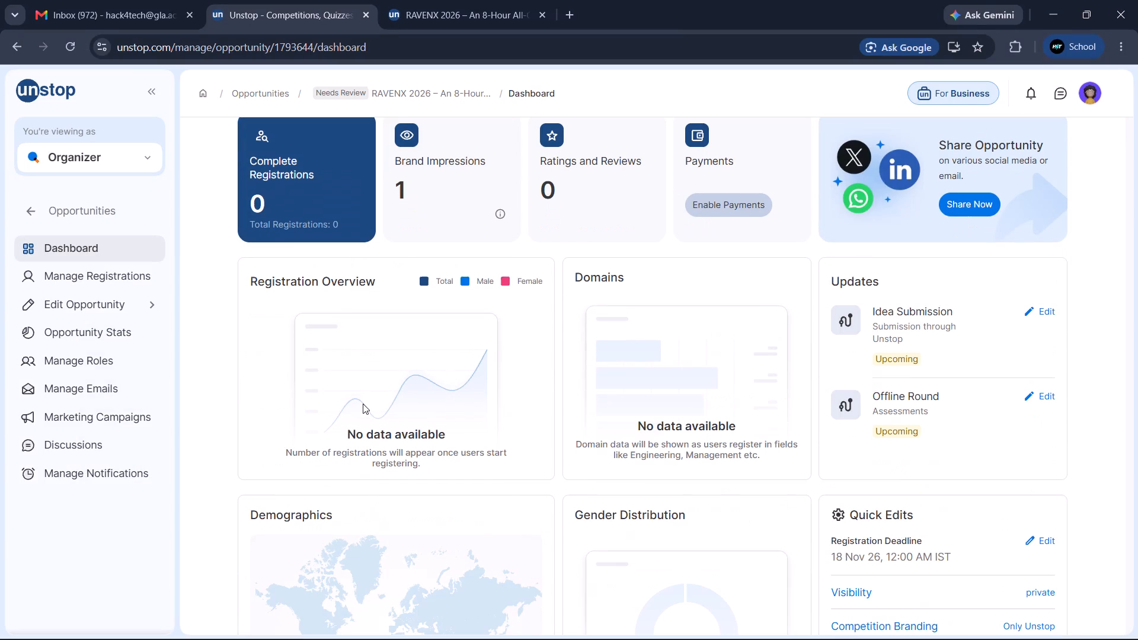
scroll(363, 404, "down", 2)
left_click(1025, 476)
left_click(1038, 475)
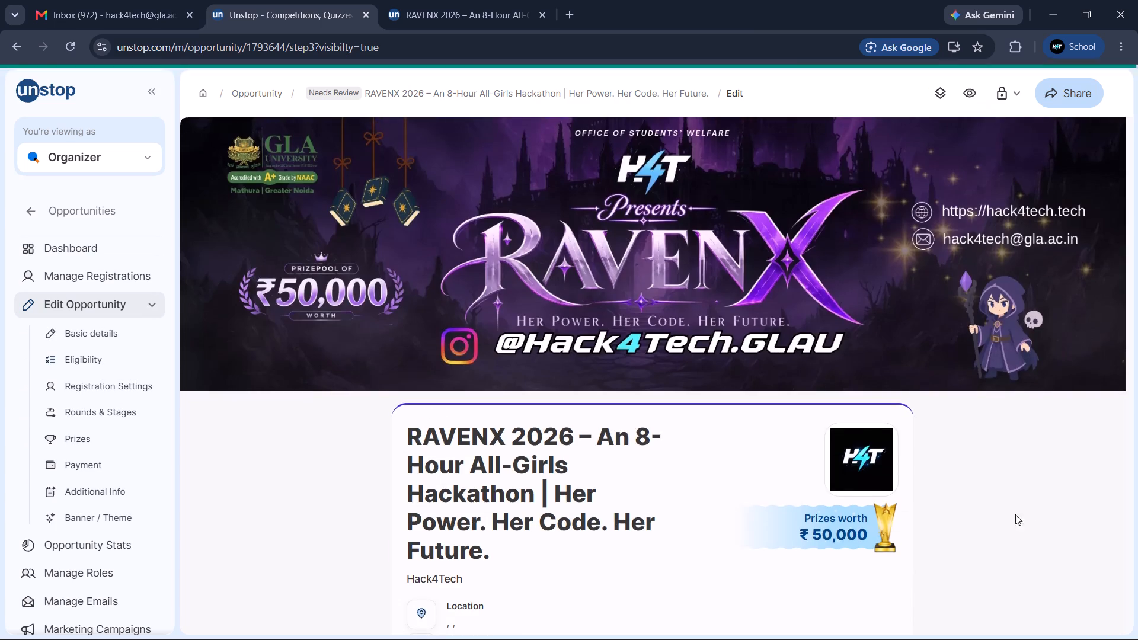
scroll(819, 498, "down", 4)
scroll(819, 498, "up", 1)
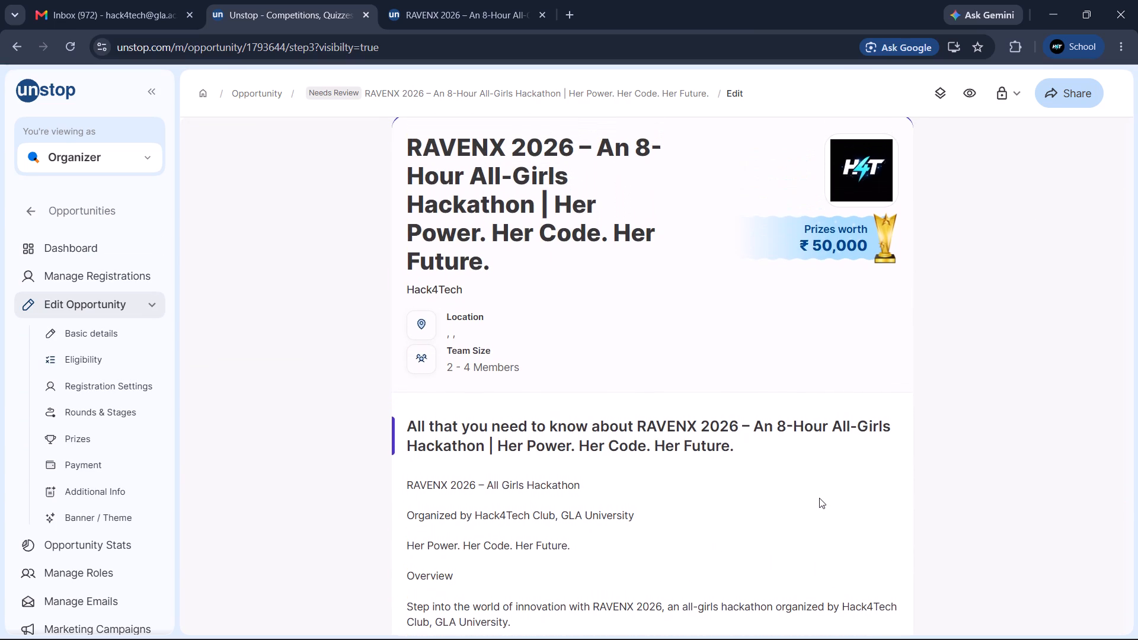
scroll(819, 498, "up", 1)
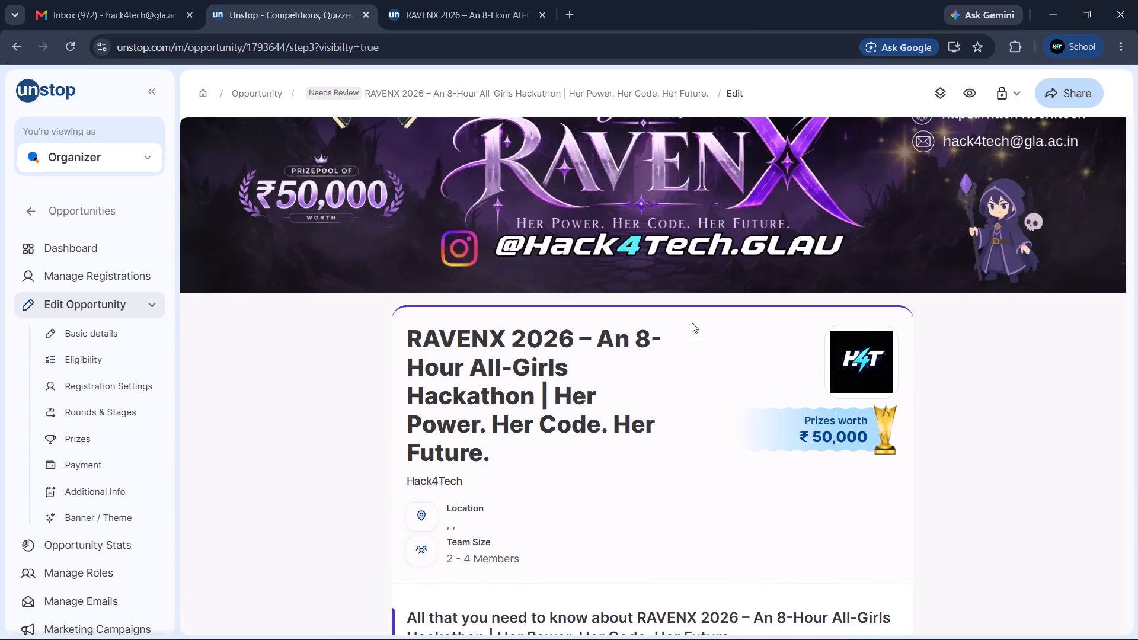
Preview the RAVENX 2026 opportunity and review the public listing's location, team size, eligibility and stages.
left_click(970, 92)
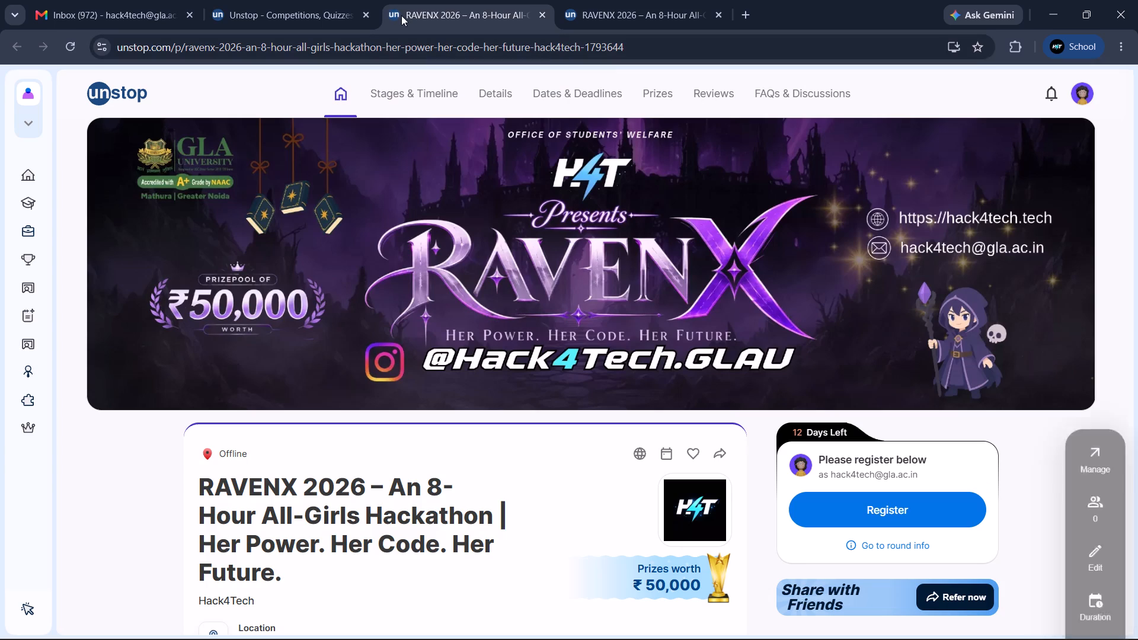
scroll(658, 236, "down", 2)
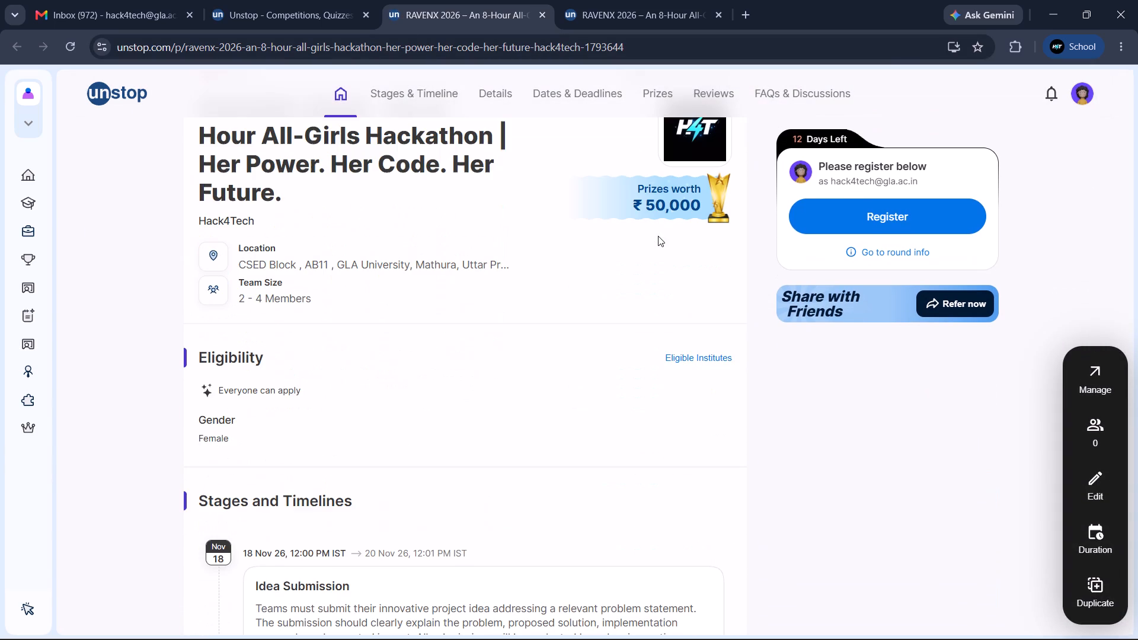
scroll(658, 236, "down", 4)
scroll(658, 236, "up", 3)
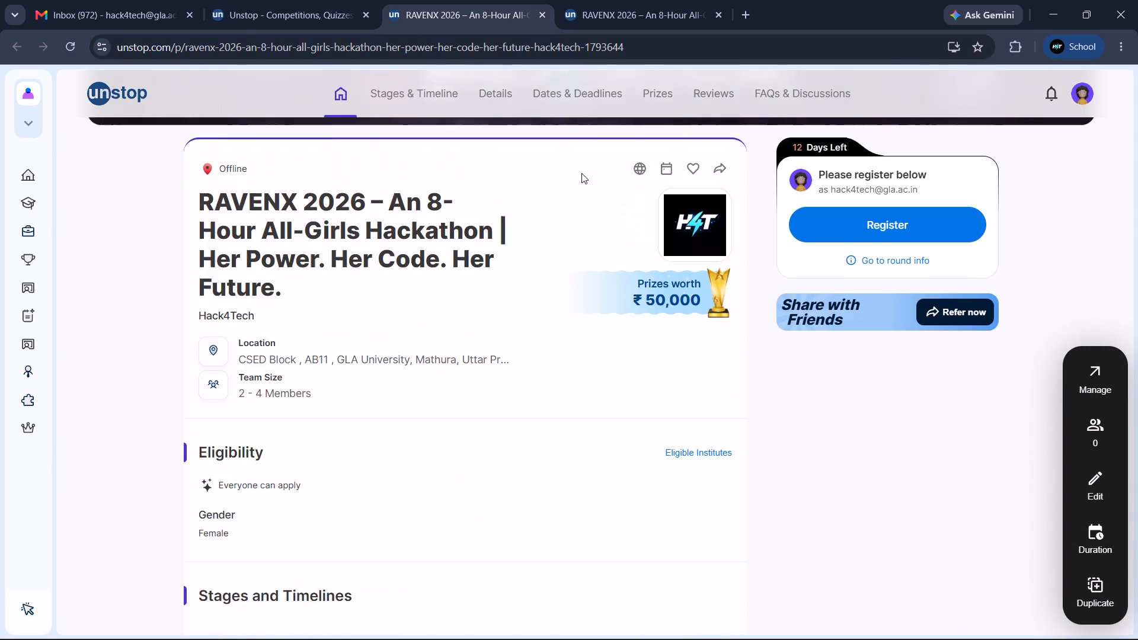
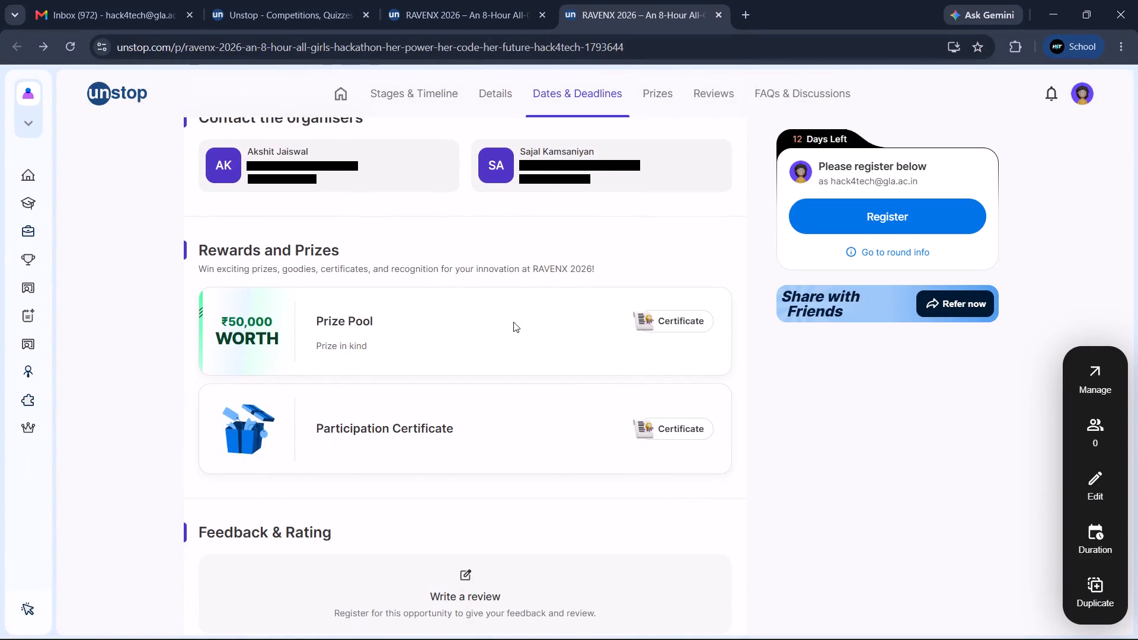
Open the Prizes section of the RAVENX 2026 opportunity's organizer editor and examine its Prize Pool entry.
left_click(315, 331)
left_click(360, 344)
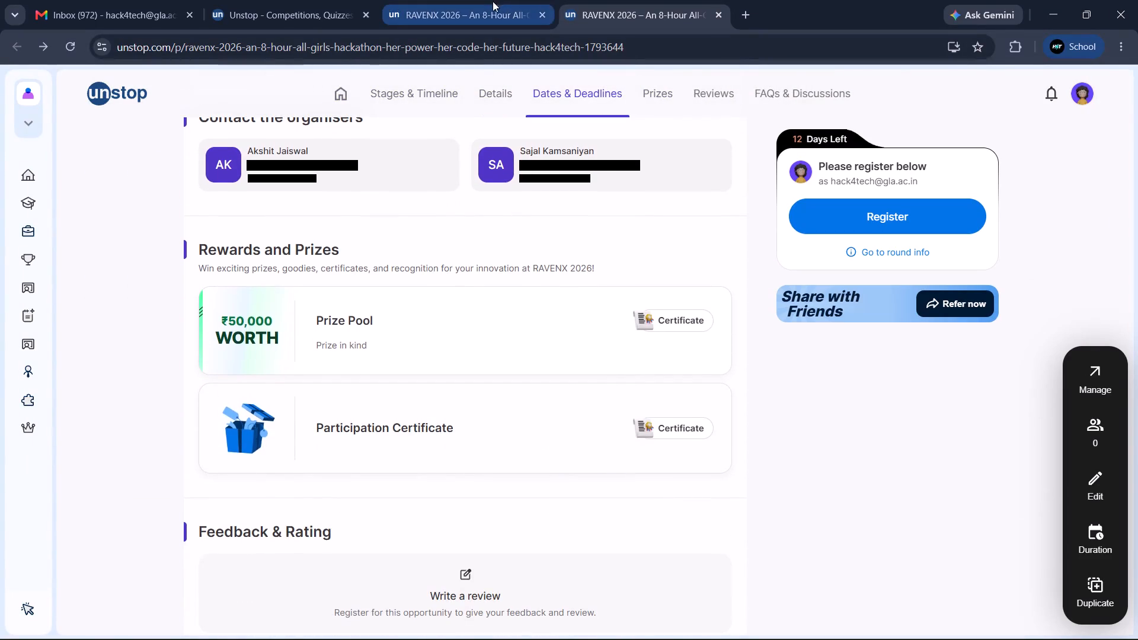
left_click(251, 0)
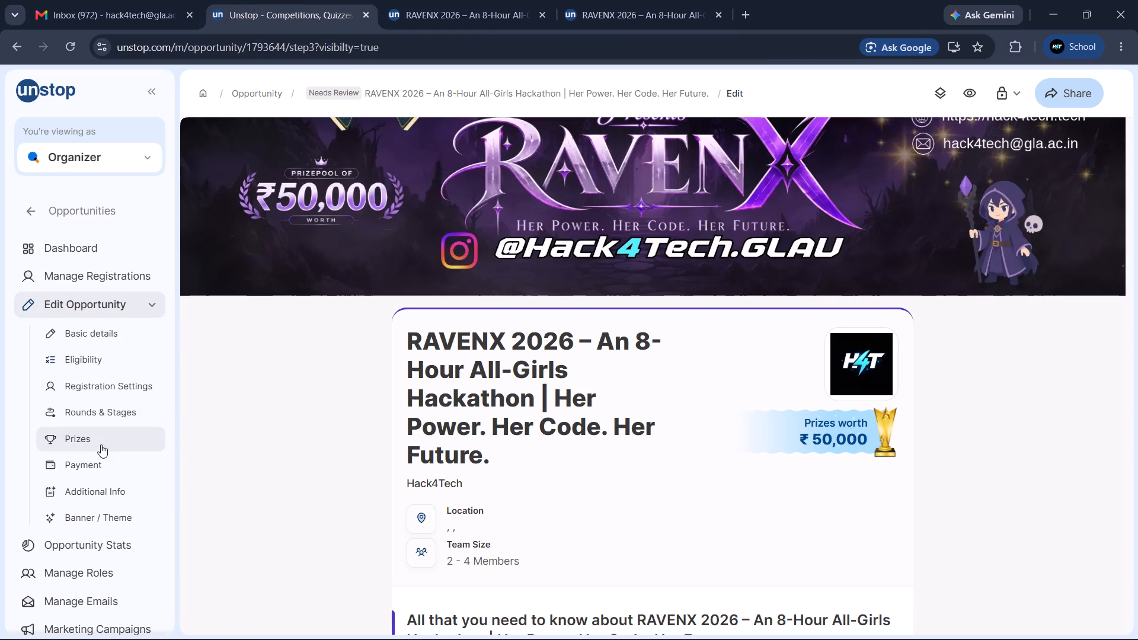
left_click(101, 443)
scroll(415, 460, "down", 4)
left_click(455, 500)
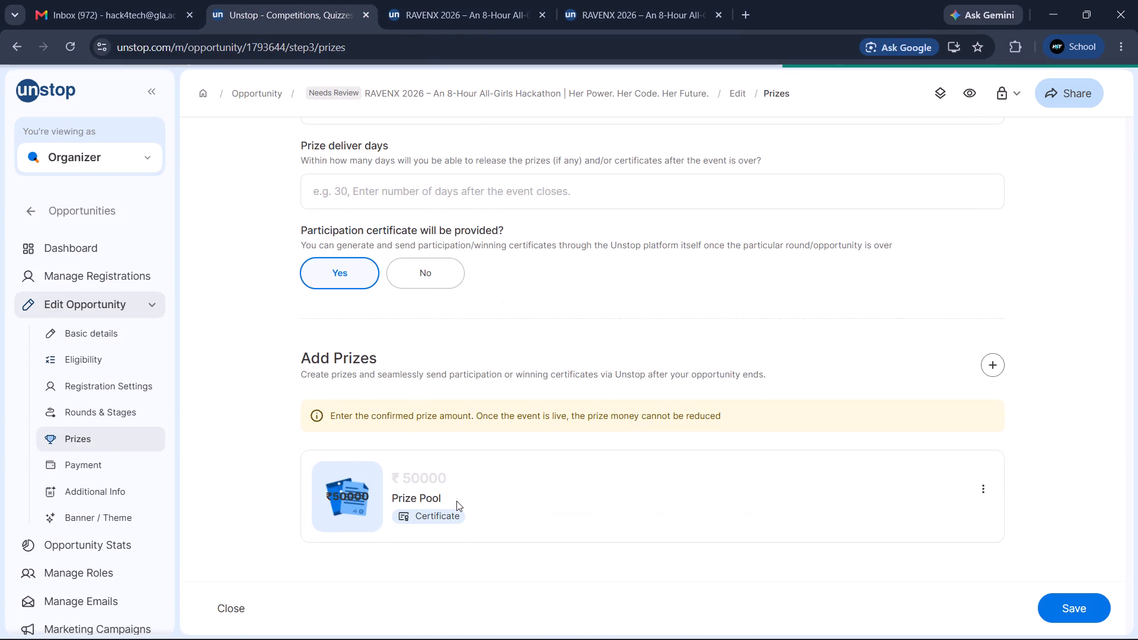
Edit the Prize Pool prize and enter "Goodies , Swags" as its other details.
left_click(421, 508)
left_click(440, 503)
left_click(984, 492)
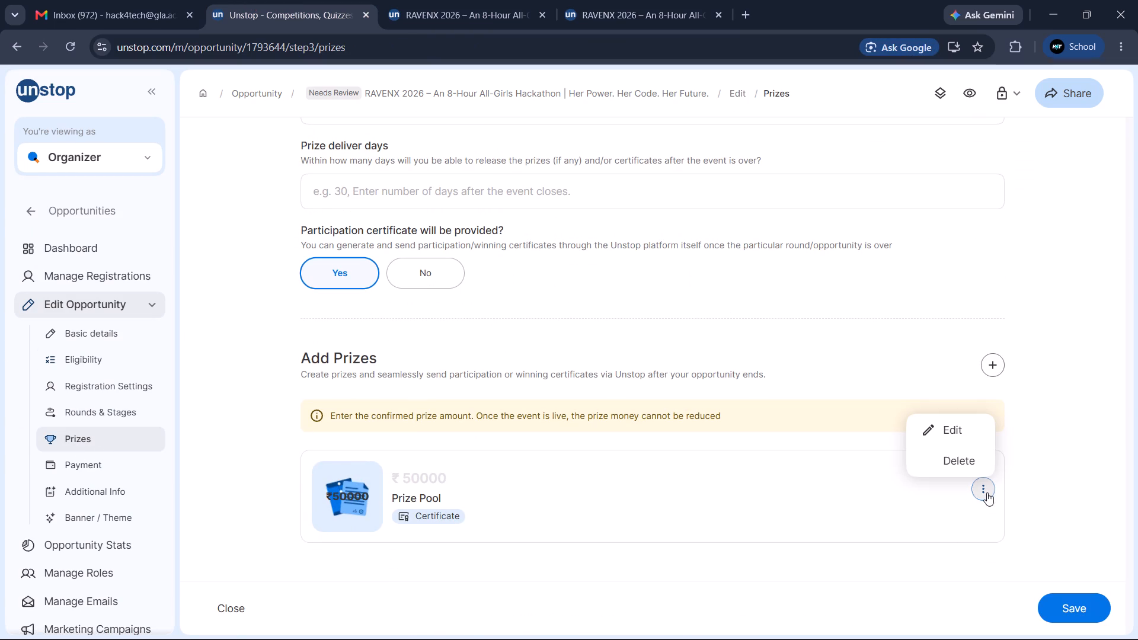
left_click(957, 428)
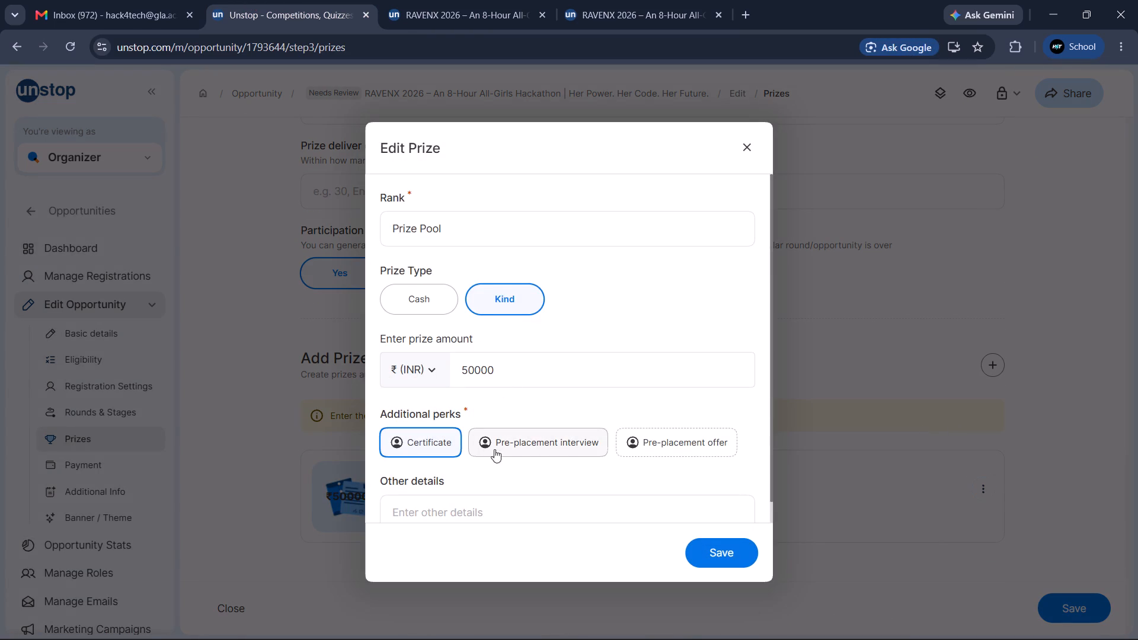
left_click(483, 505)
scroll(482, 516, "down", 1)
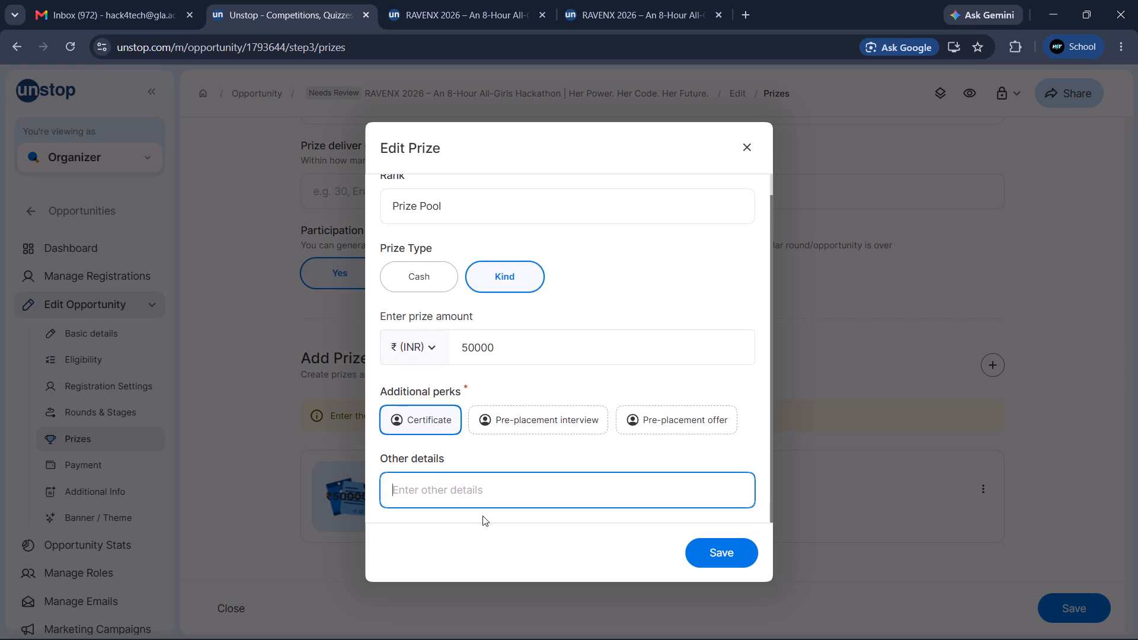
key("shift+p")
type("rize")
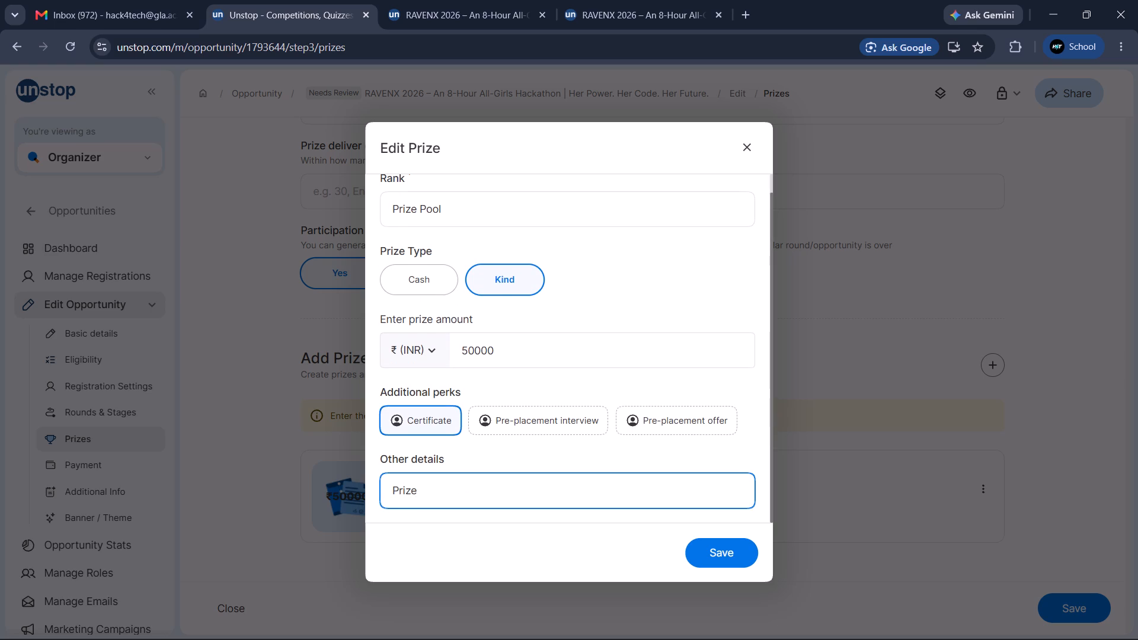
key("BackSpace")
key("BackSpace")
key("BackSpace")
key("BackSpace")
key("BackSpace")
key("BackSpace")
key("BackSpace")
type("Goodies , Swags , Cert")
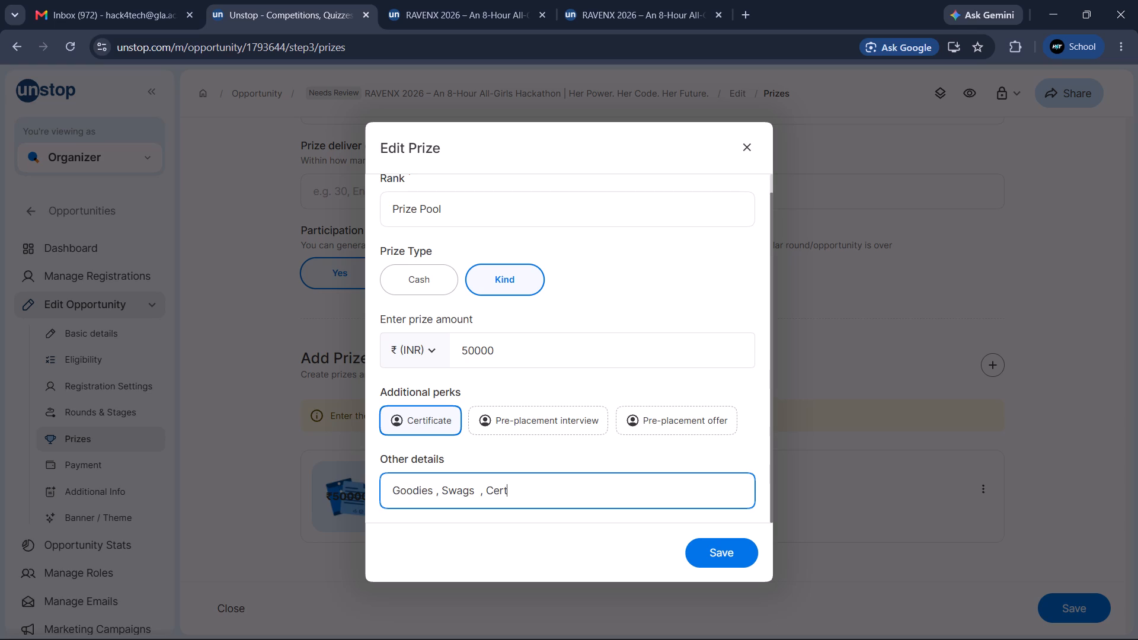
type("ificat")
key("BackSpace")
key("BackSpace")
key("BackSpace")
key("BackSpace")
key("BackSpace")
key("BackSpace")
key("BackSpace")
key("BackSpace")
key("BackSpace")
key("BackSpace")
key("BackSpace")
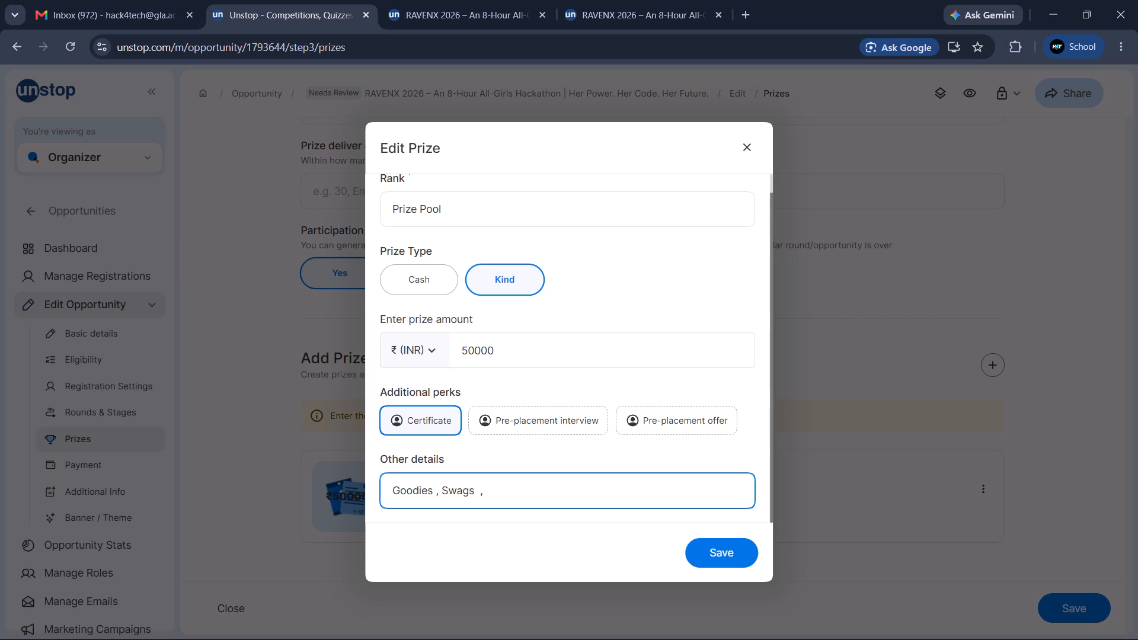
key("BackSpace")
Extend the Prize Pool's other details with ", coupons ,Credits and Cash Prize", correcting the spelling of coupons.
type(", coupo")
type("ne")
key("space")
key("BackSpace")
key("space")
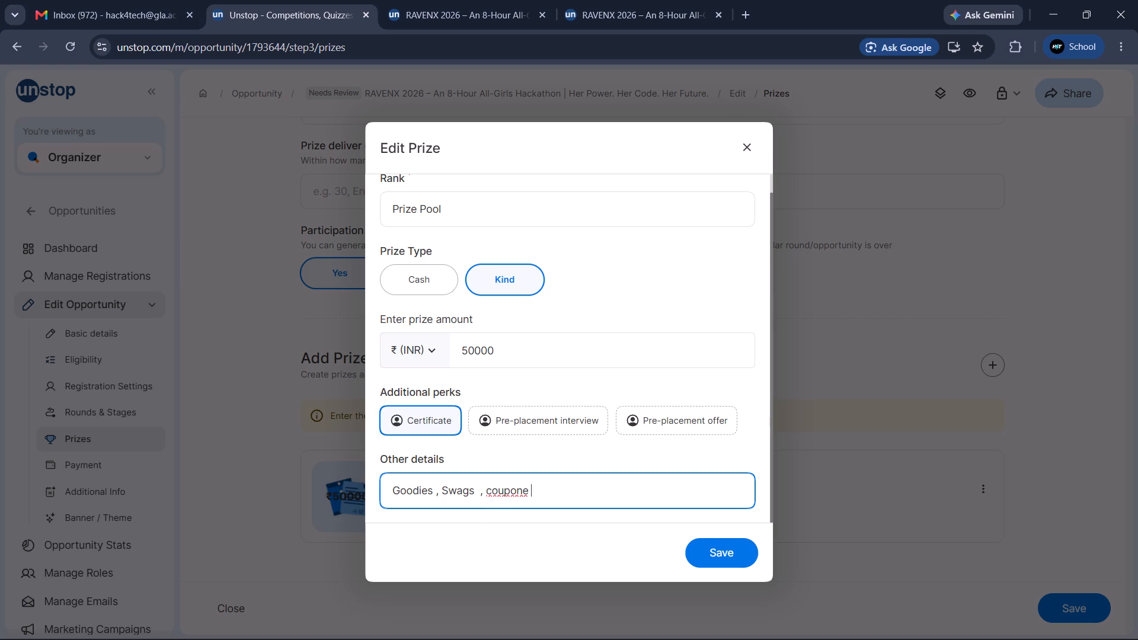
right_click(508, 489)
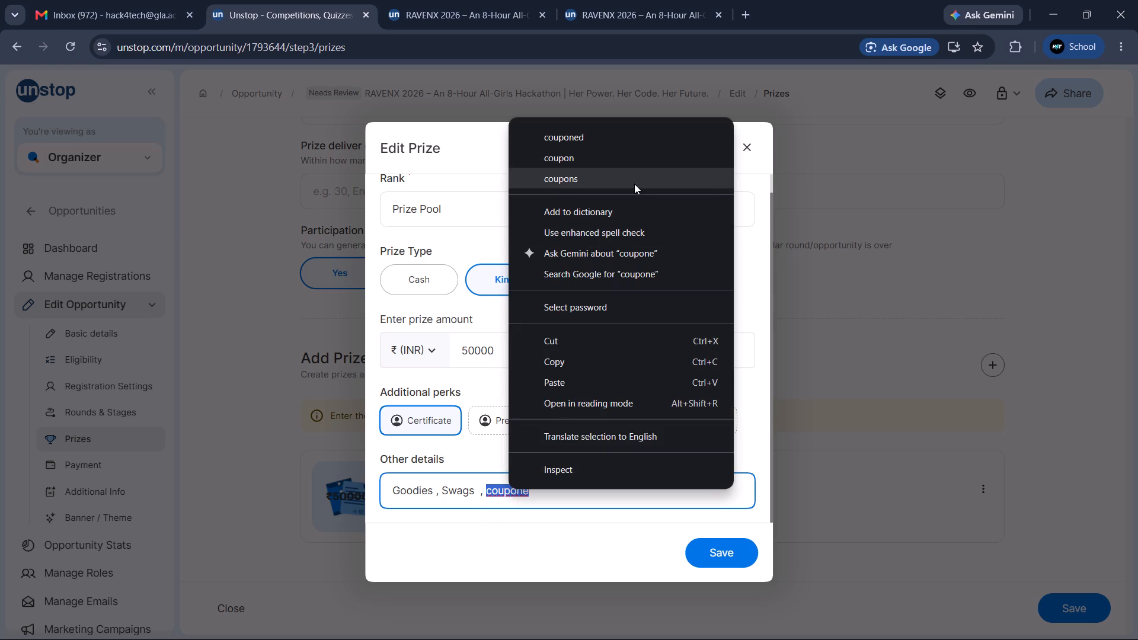
left_click(634, 184)
key("space")
type(",Credits")
key("space")
type("and")
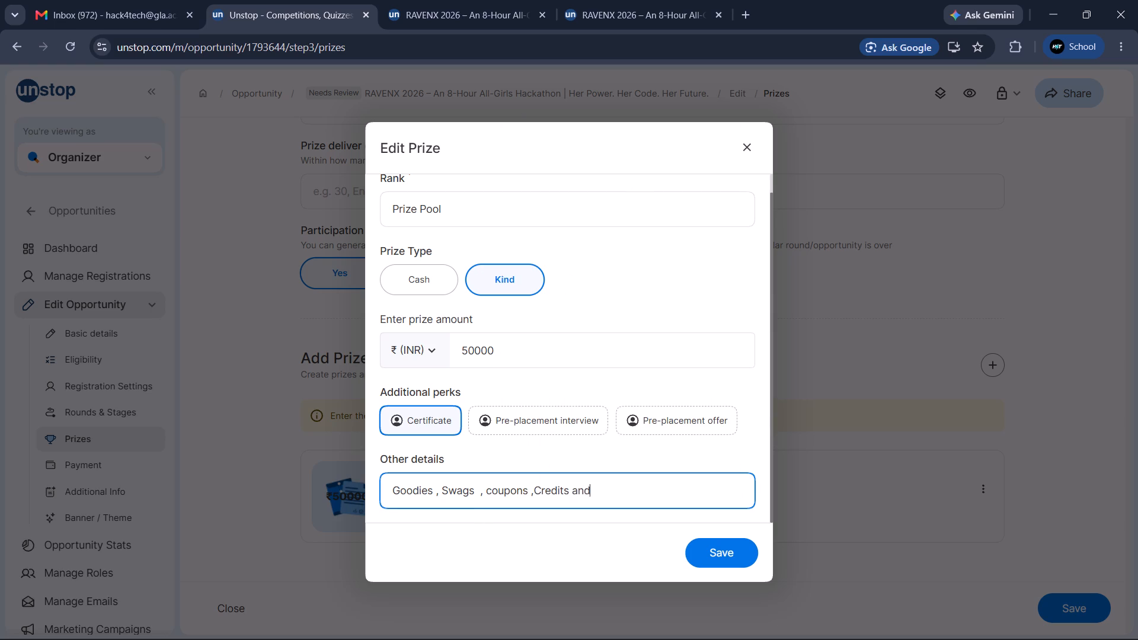
key("space")
type("Cash Prize")
Capitalize "Coupons" in the Prize Pool's other details and save the edited prize.
key("Left")
key("Left")
key("Left")
key("Left")
key("Left")
key("Left")
key("Left")
key("Left")
key("Left")
key("Left")
key("Left")
key("Left")
key("Left")
key("Left")
key("Left")
key("Left")
key("Left")
key("Left")
key("Left")
key("Left")
key("Left")
key("Left")
key("BackSpace")
key("shift+c")
left_click(730, 552)
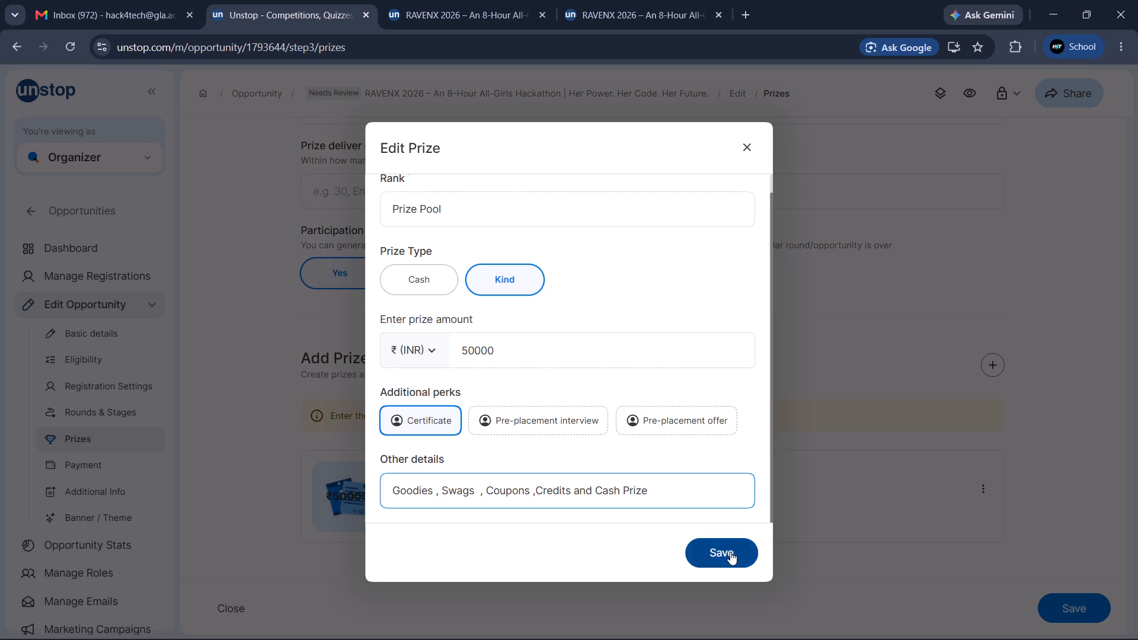
Save the Prizes section of the RAVENX 2026 opportunity.
scroll(504, 533, "down", 3)
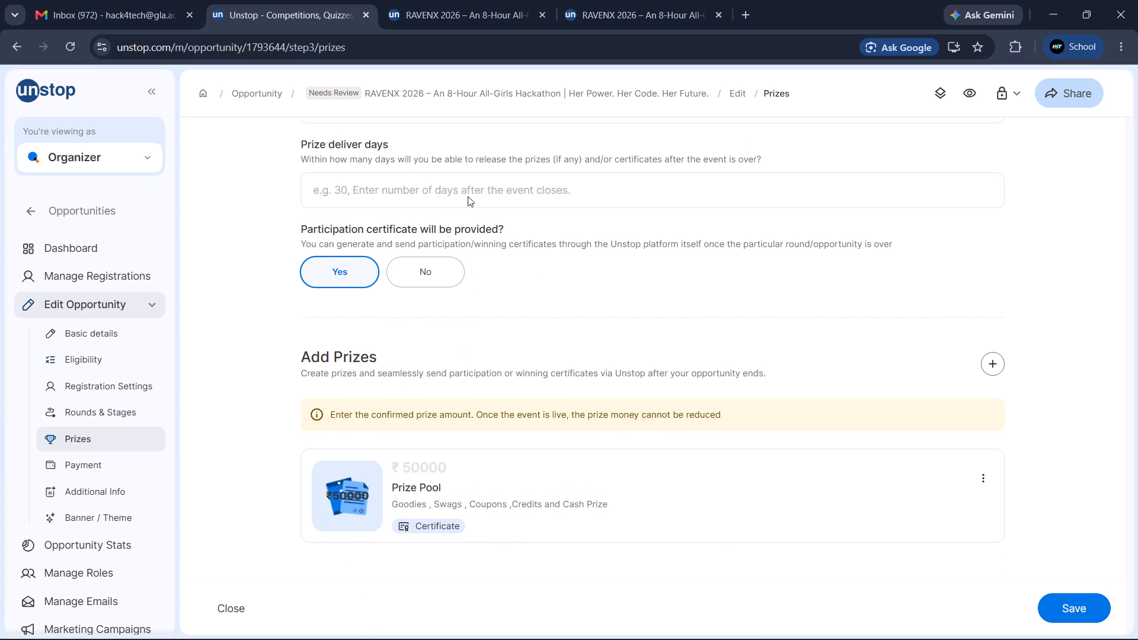
left_click(1062, 606)
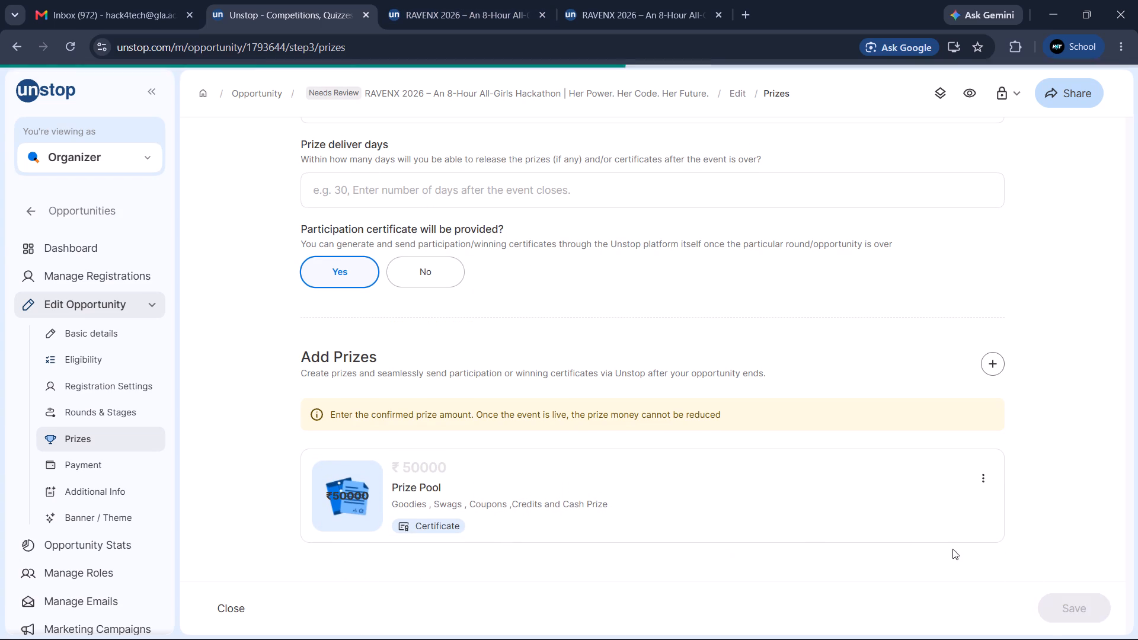
Reload the public RAVENX 2026 listing, close its duplicate copy, and check the Prize Pool entry under Rewards and Prizes.
left_click(420, 0)
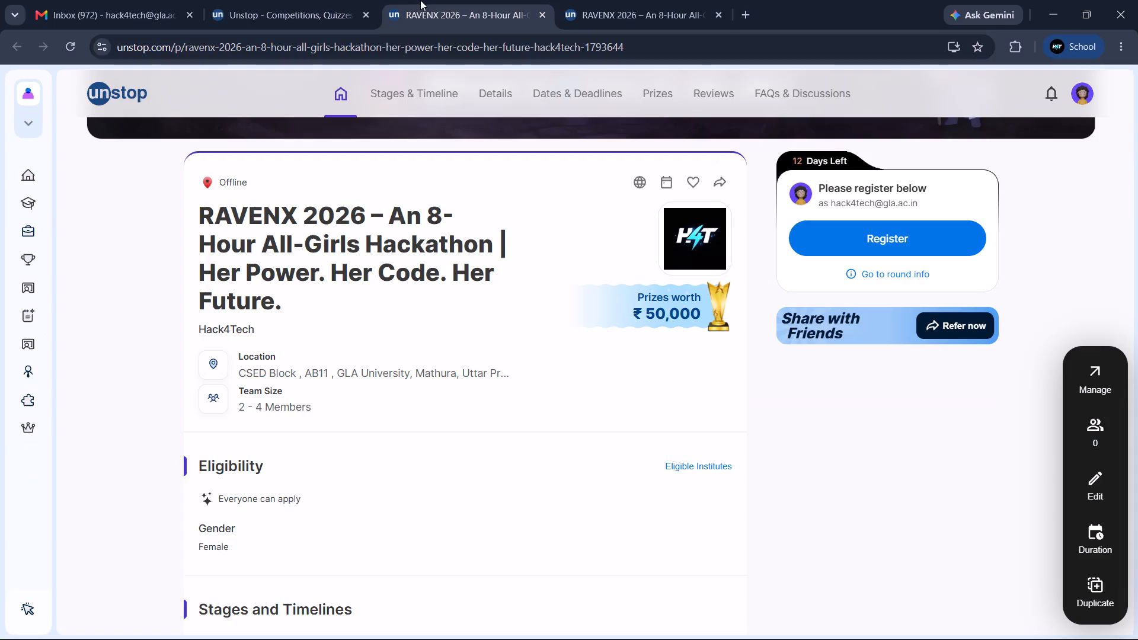
scroll(514, 372, "down", 10)
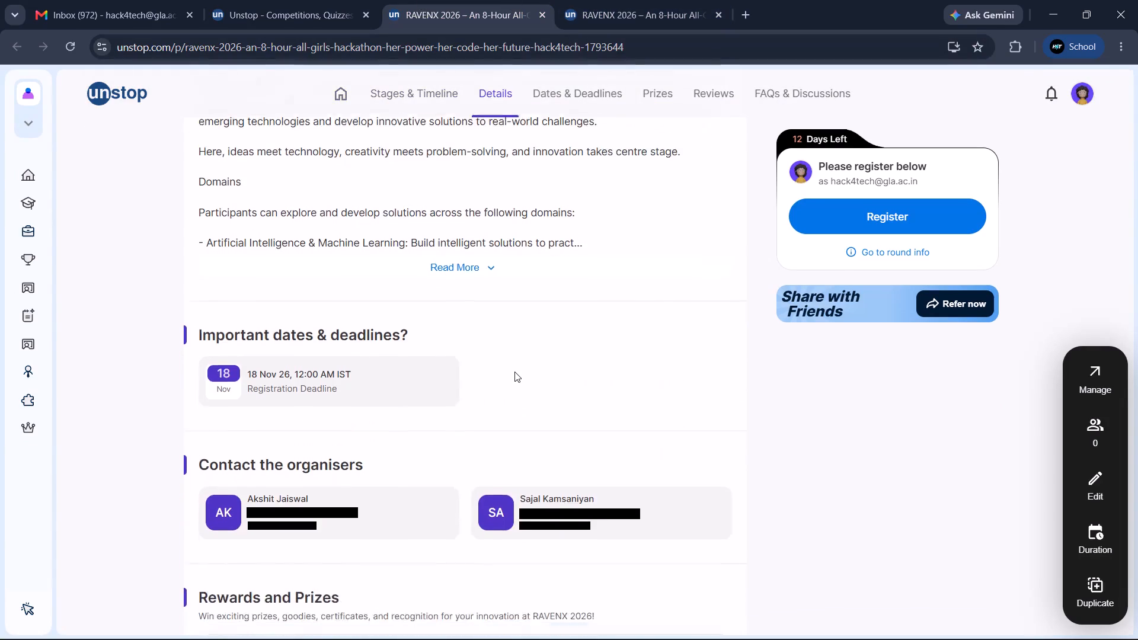
scroll(514, 372, "down", 4)
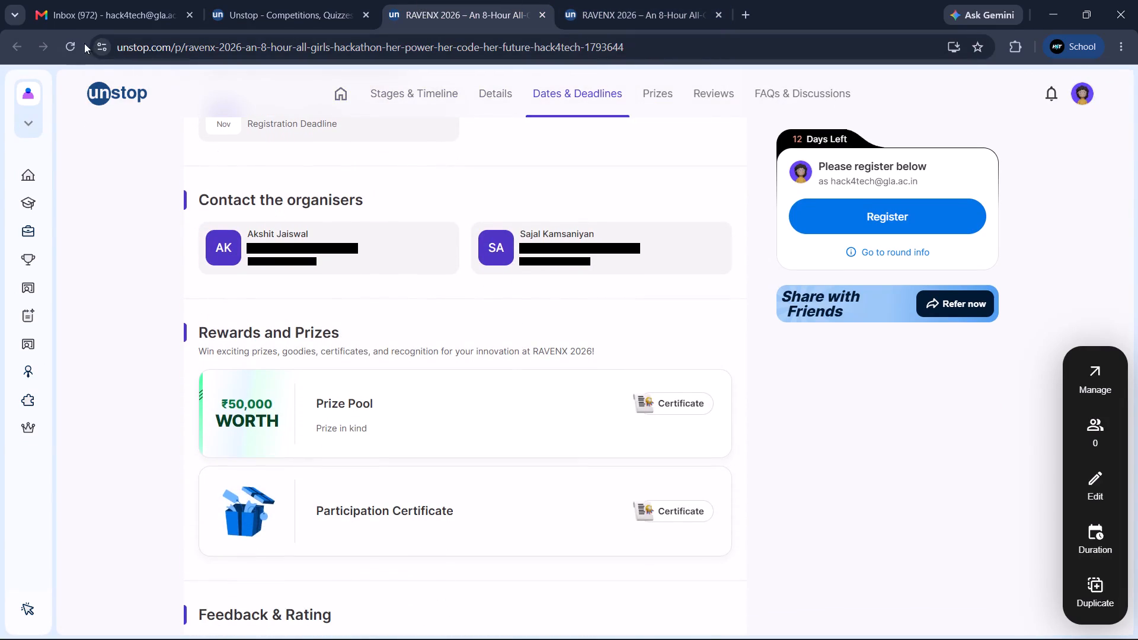
left_click(66, 47)
left_click(715, 7)
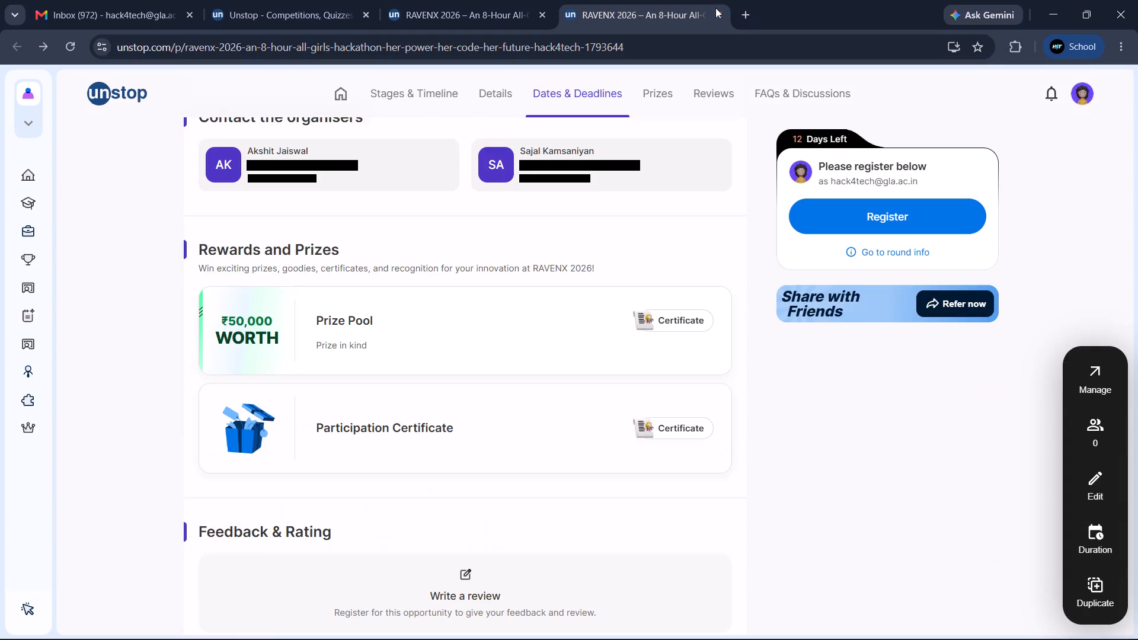
left_click(716, 20)
scroll(519, 303, "down", 7)
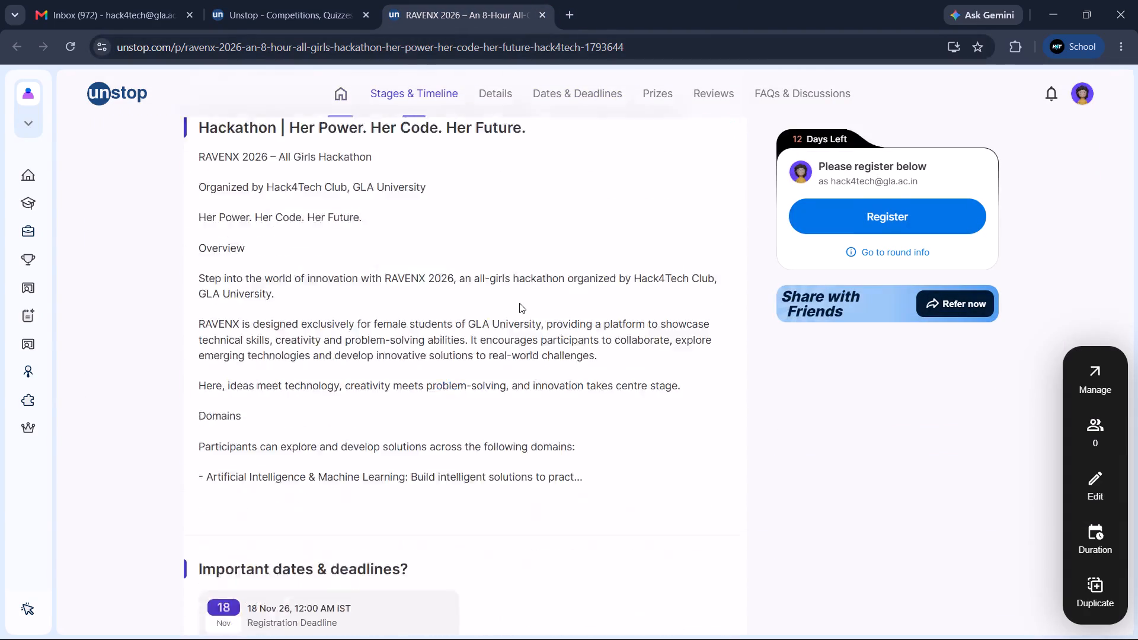
scroll(519, 303, "down", 7)
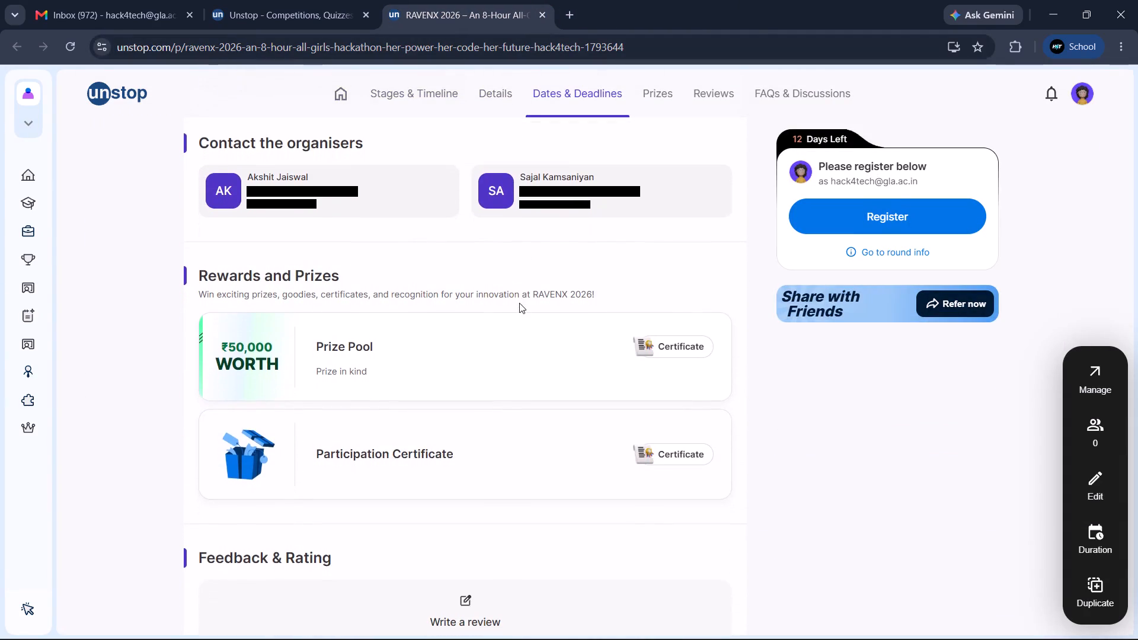
Check the saved Prize Pool entry in the opportunity editor, then return to the top of the public RAVENX 2026 listing.
left_click(289, 10)
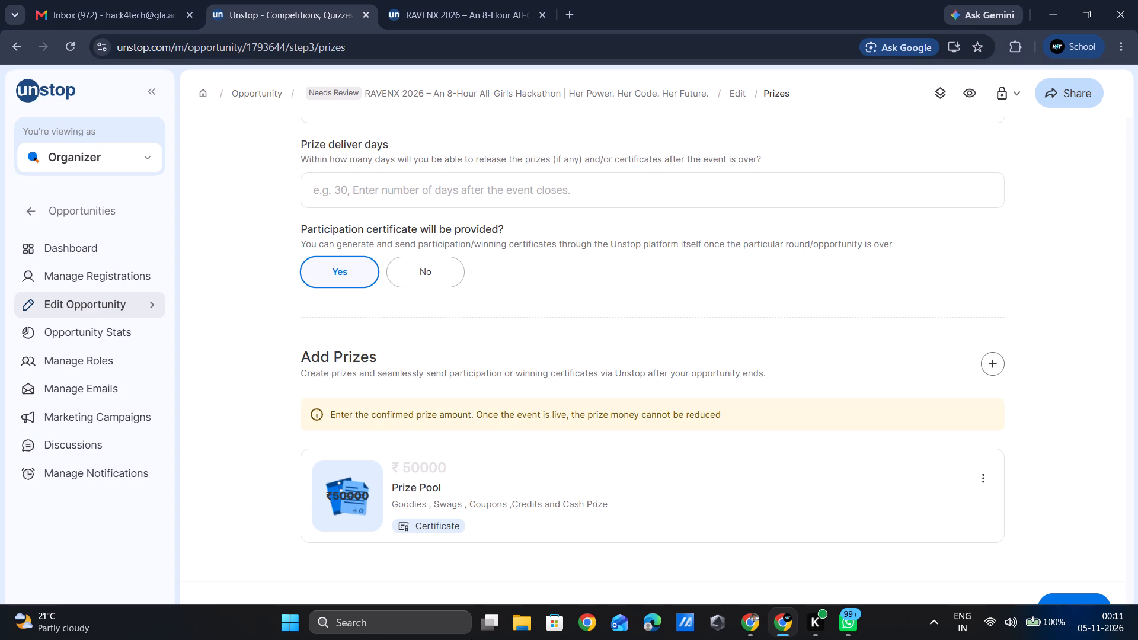
left_click(449, 0)
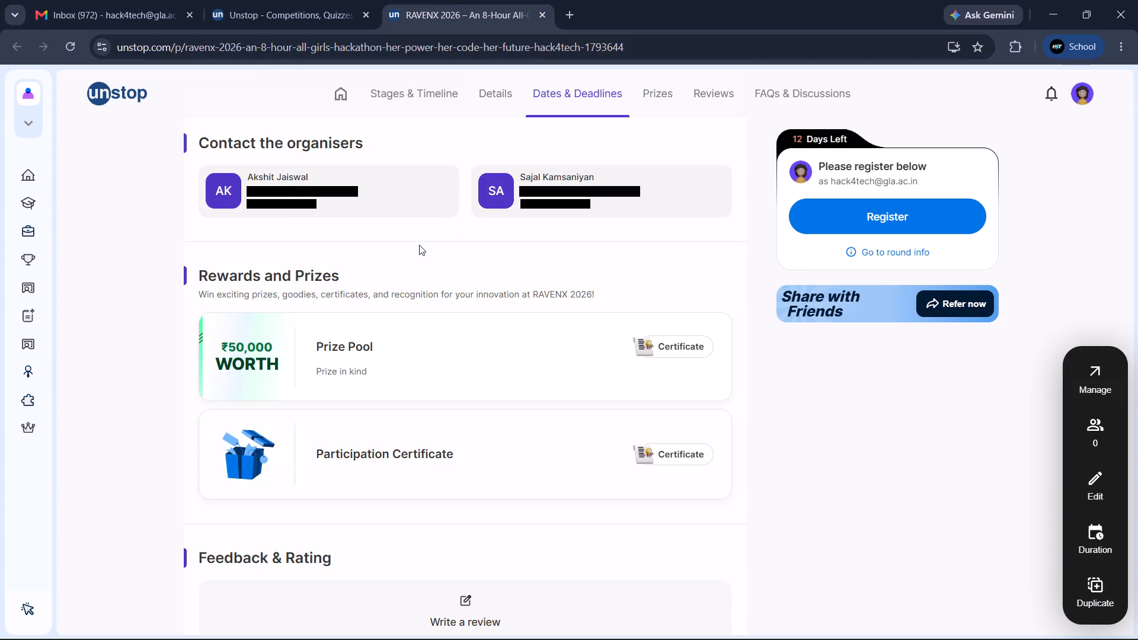
scroll(419, 245, "up", 13)
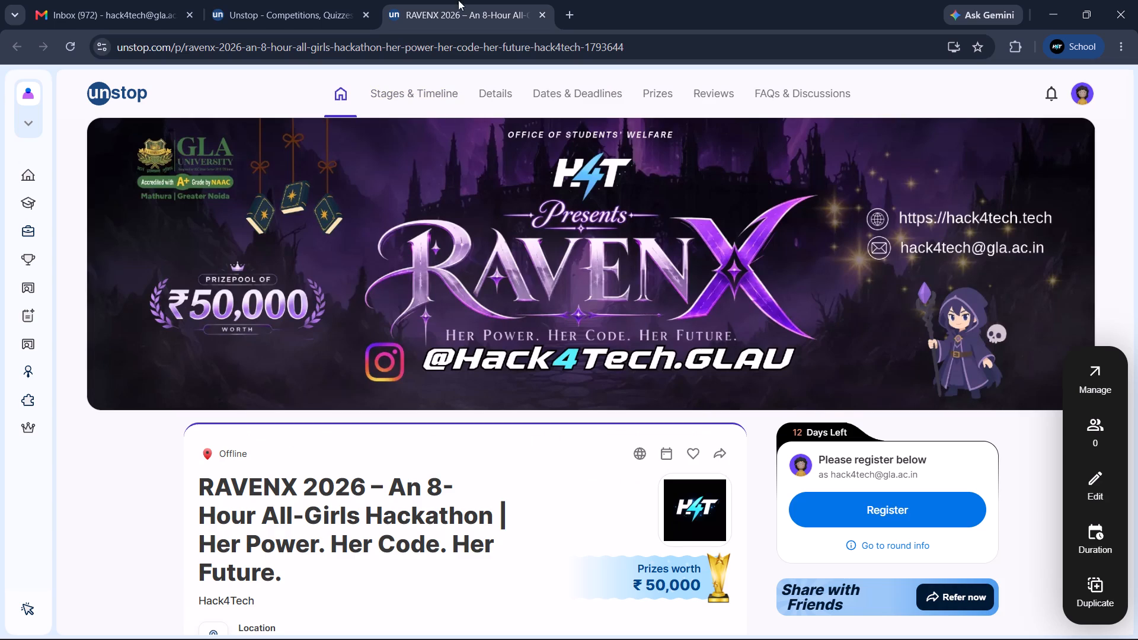
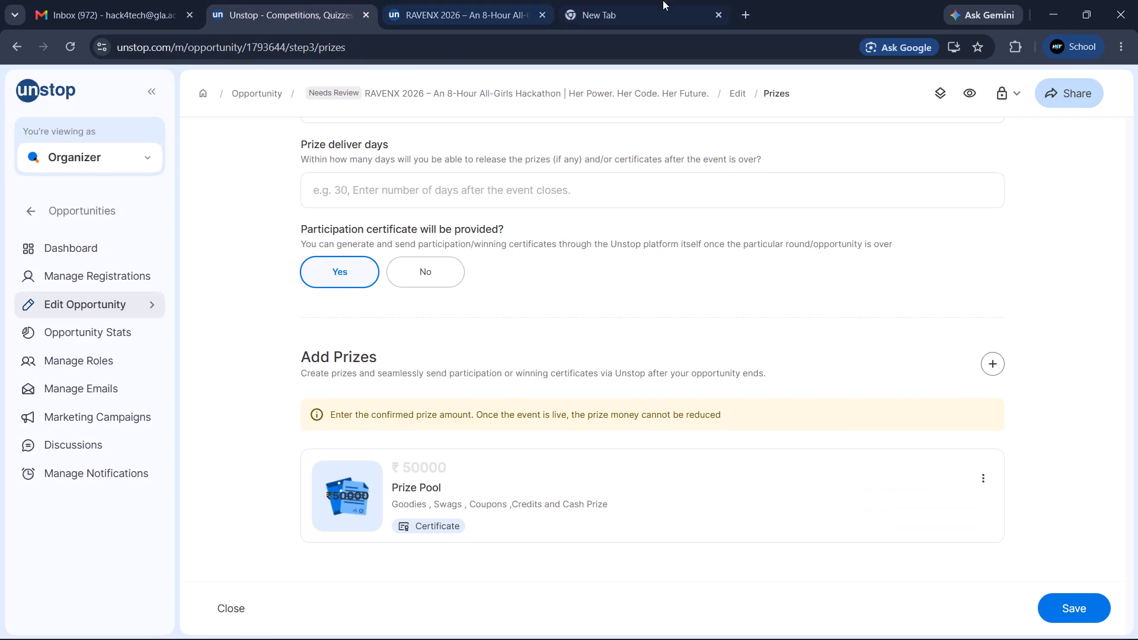
Review the public RAVENX 2026 listing from its banner to the Details section and expand the full event description.
left_click(692, 0)
left_click(554, 0)
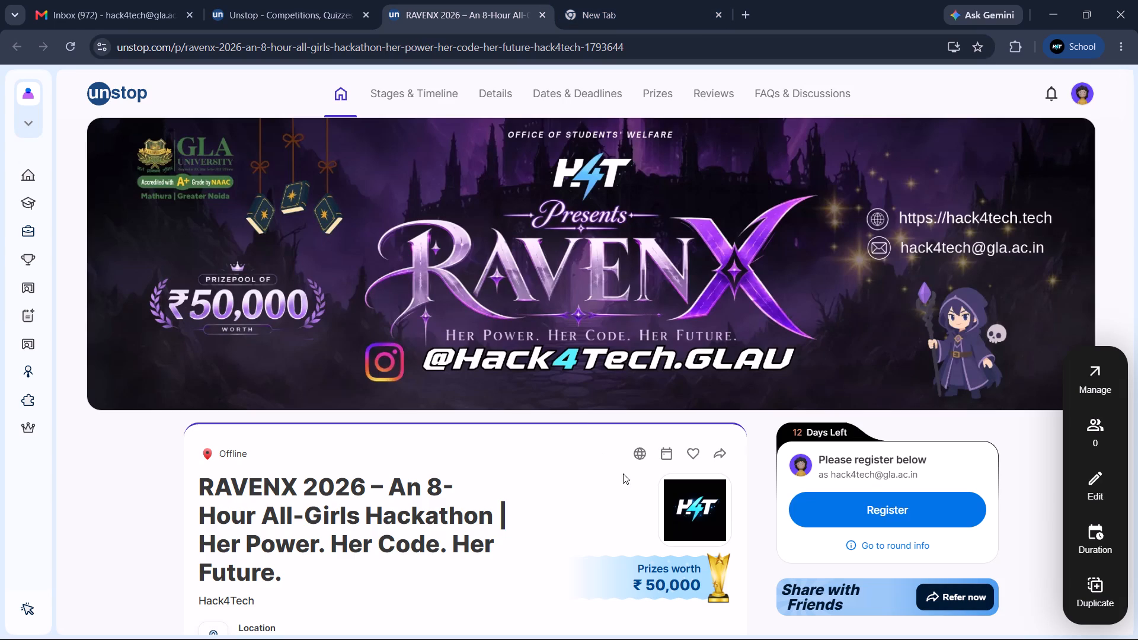
scroll(623, 473, "down", 6)
scroll(623, 473, "up", 1)
scroll(623, 473, "down", 5)
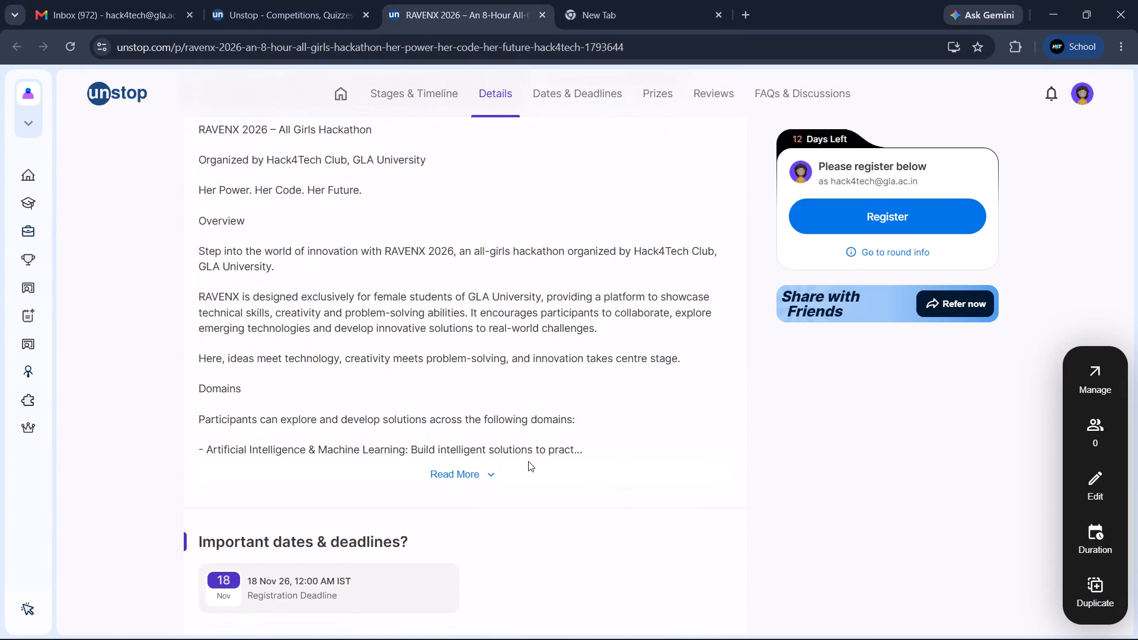
left_click(491, 475)
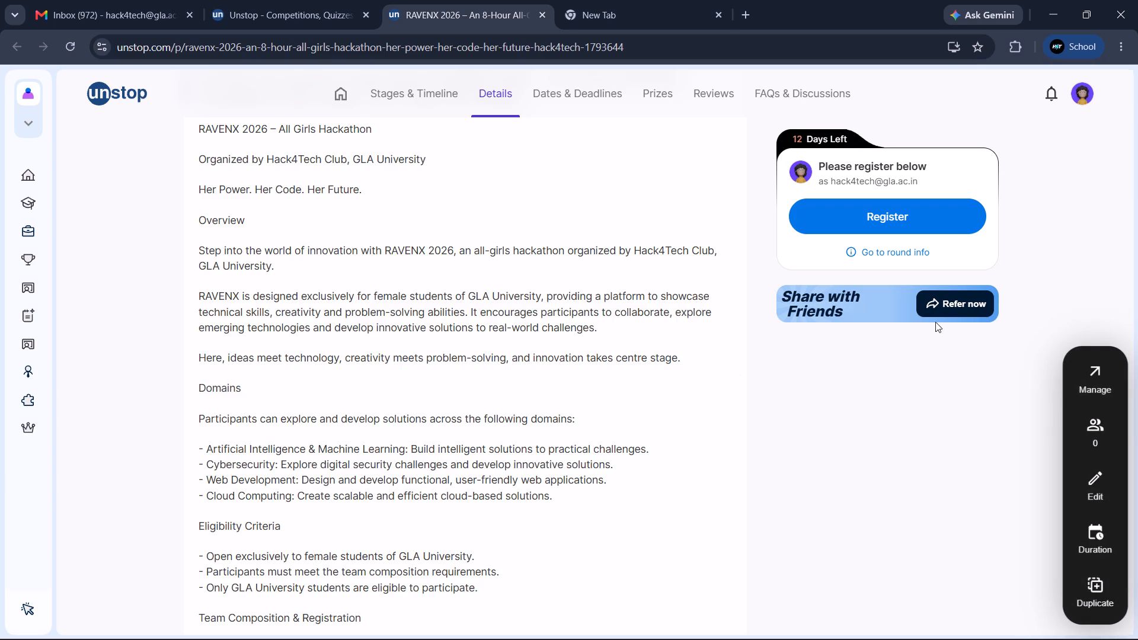
Copy the RAVENX 2026 listing's referral link from the Share with Friends options, then dismiss them.
scroll(672, 347, "up", 1)
left_click(955, 301)
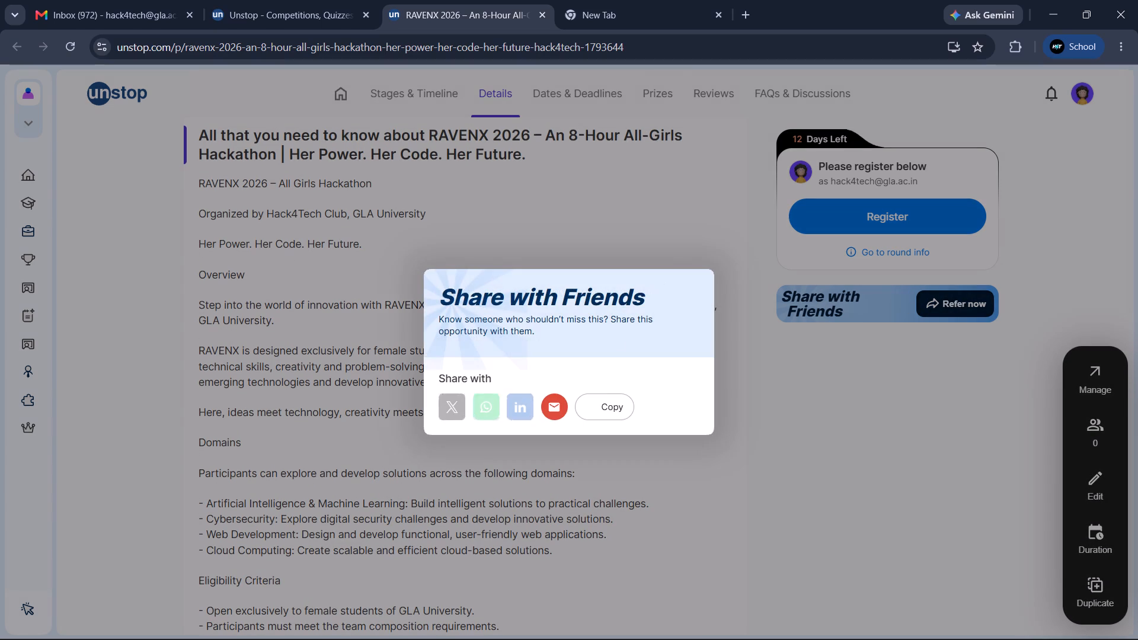
left_click(604, 410)
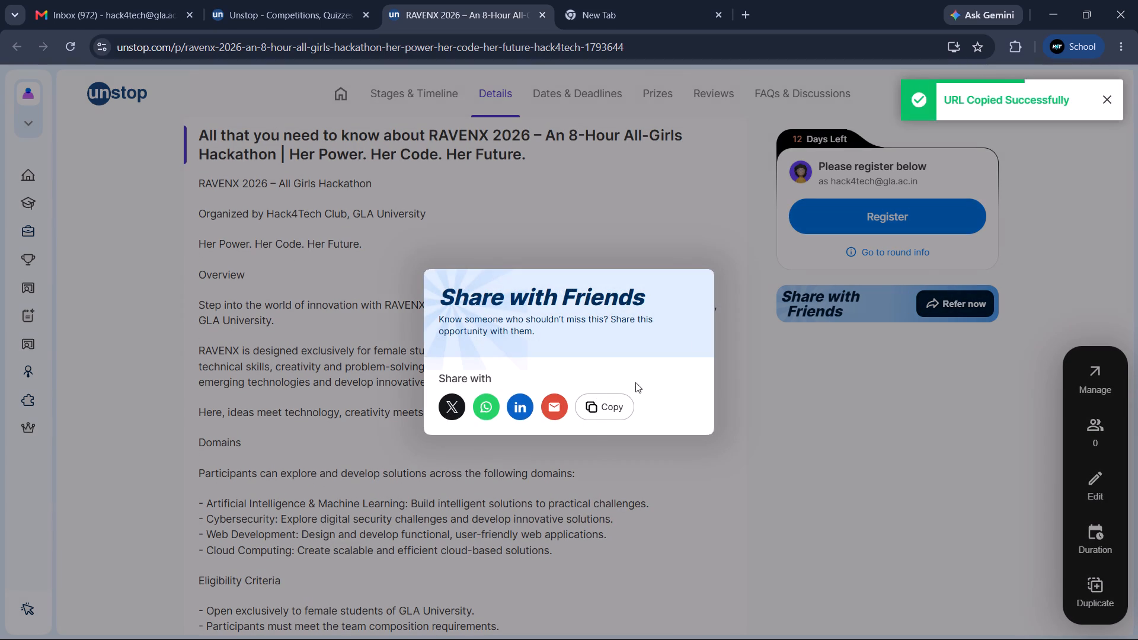
left_click(622, 213)
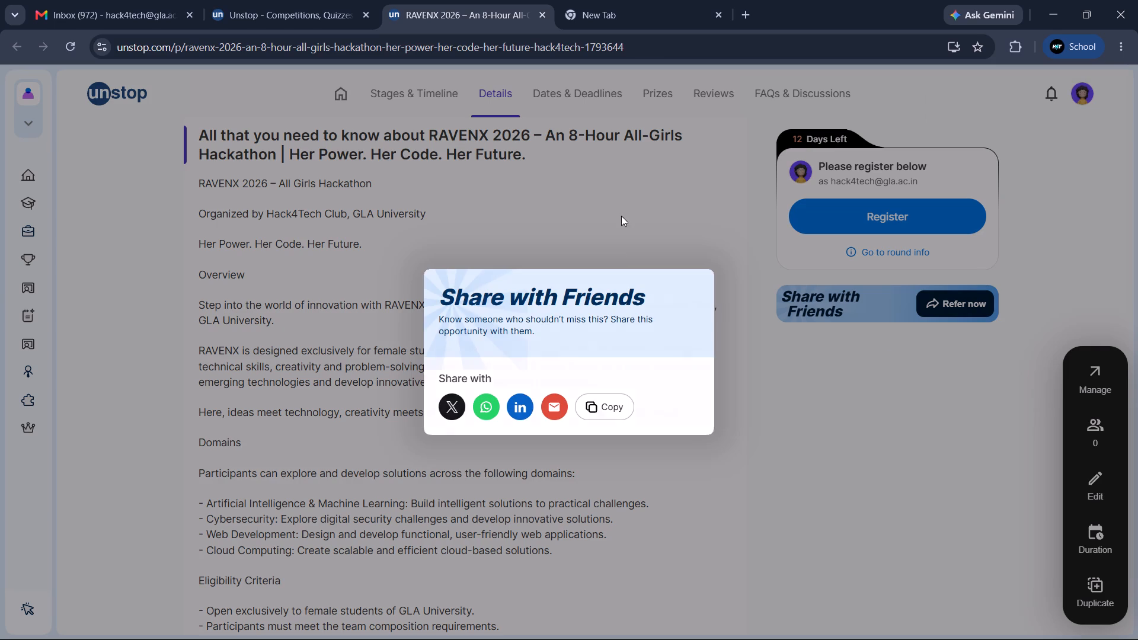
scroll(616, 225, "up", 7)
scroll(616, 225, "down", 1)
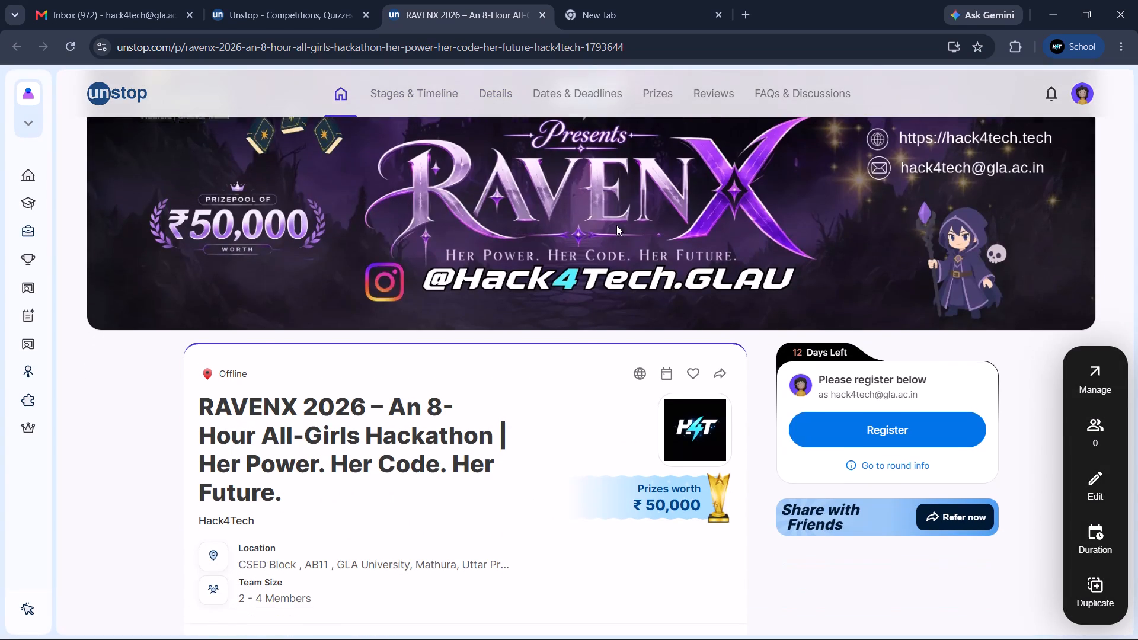
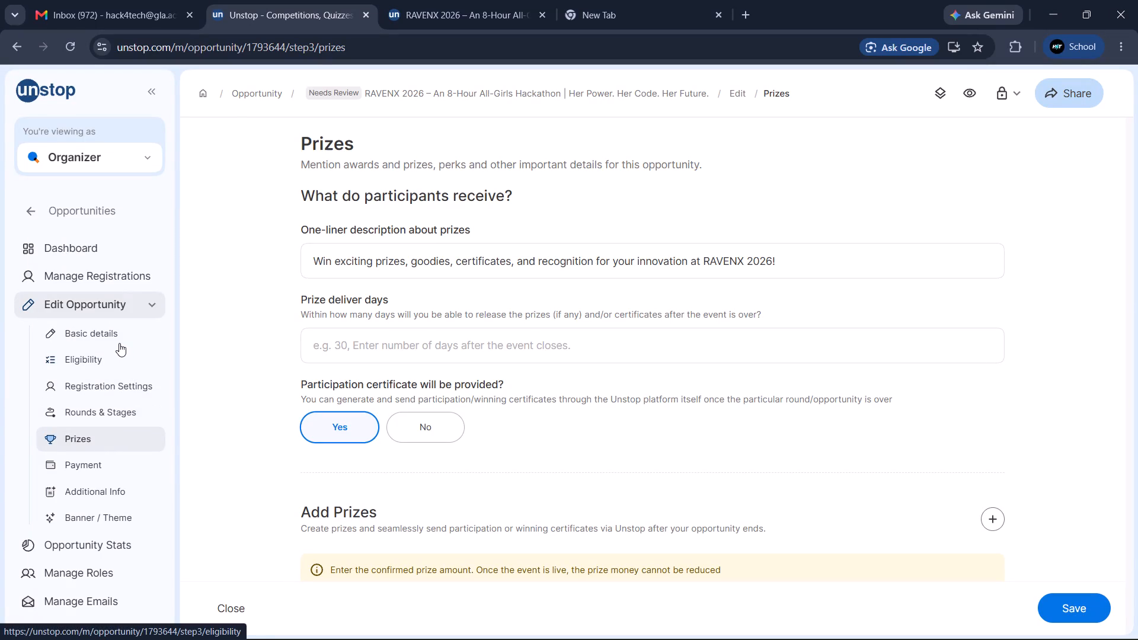
Review the opportunity's Basic details, including the description, team size, mode and venue, and its Registration Settings.
left_click(119, 343)
scroll(360, 458, "down", 11)
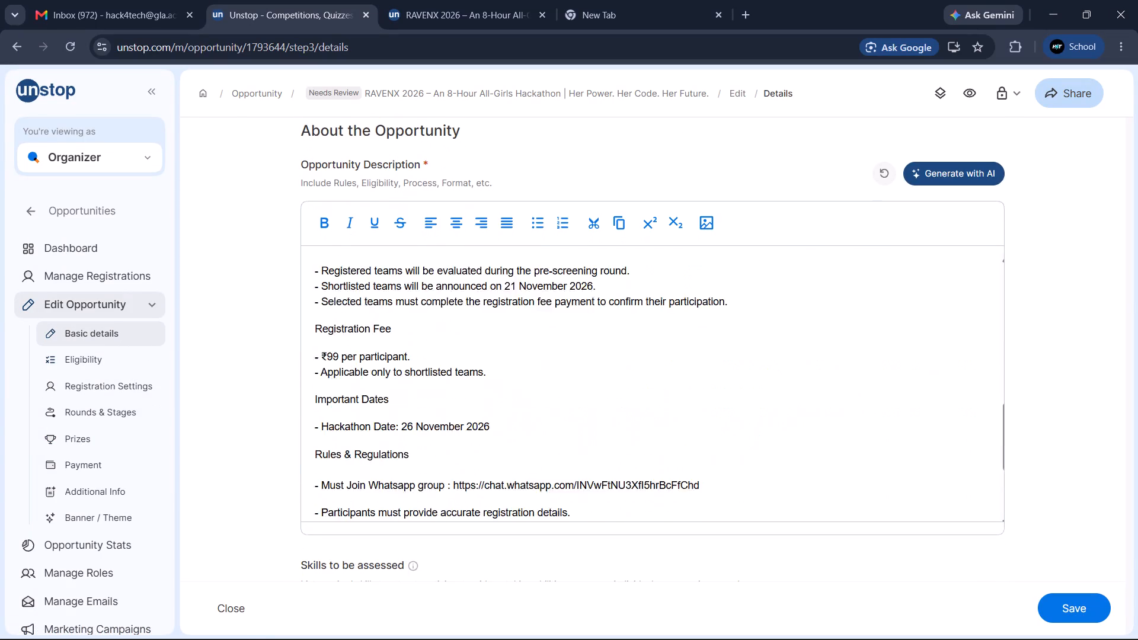
scroll(360, 458, "down", 5)
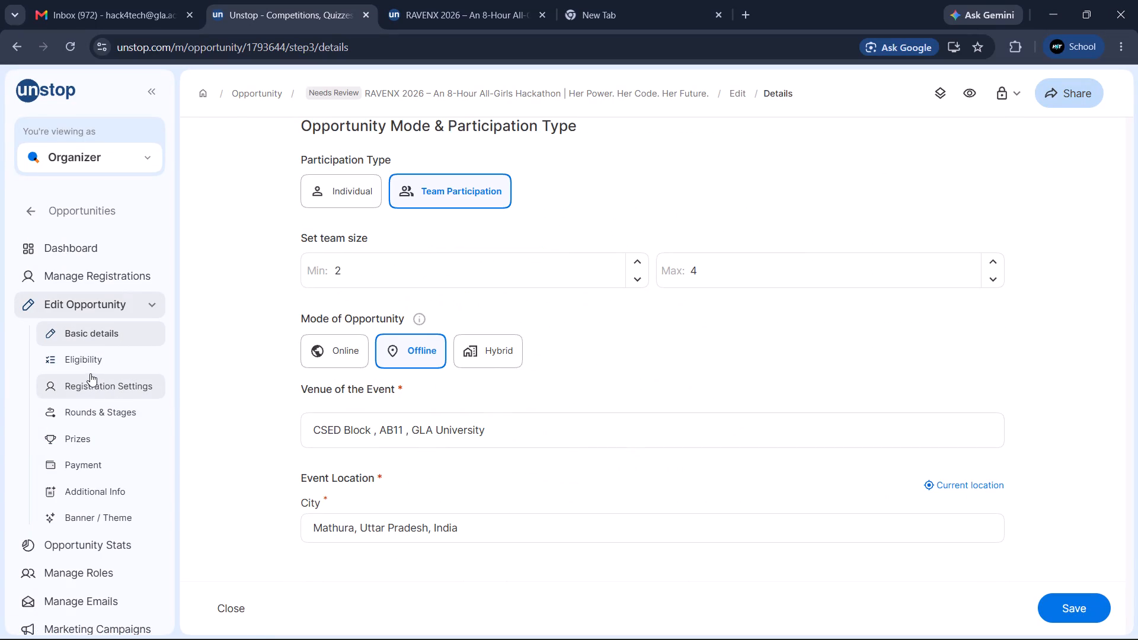
left_click(91, 383)
scroll(341, 407, "up", 6)
scroll(682, 250, "up", 8)
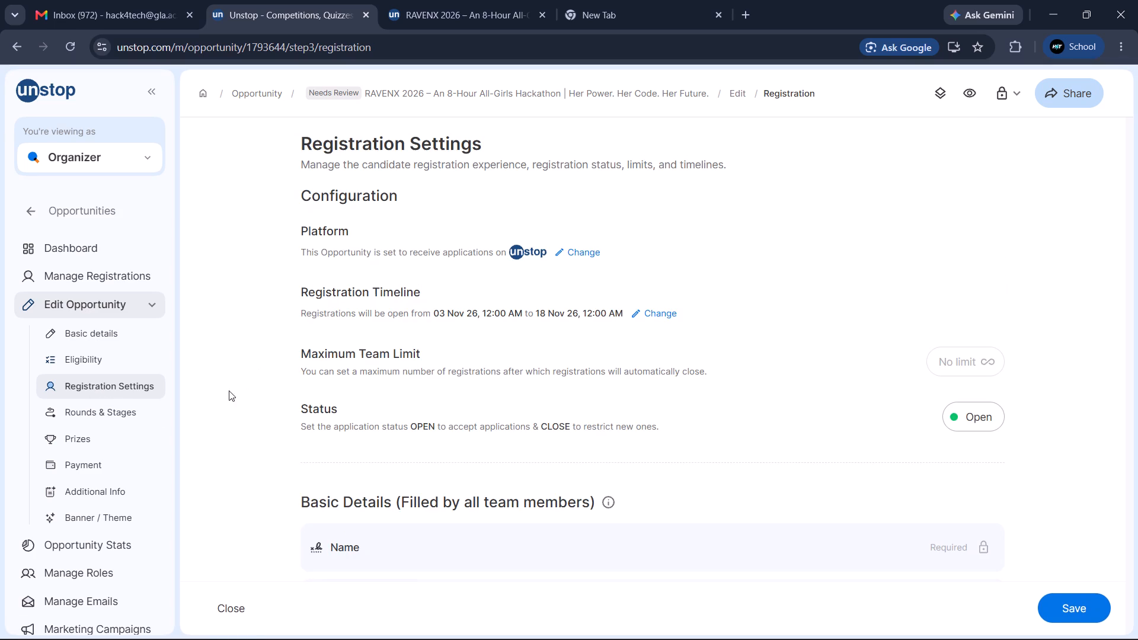
Set the registration timeline's close date to 20 November 2026, 12:00 AM, and save the registration settings.
left_click(644, 311)
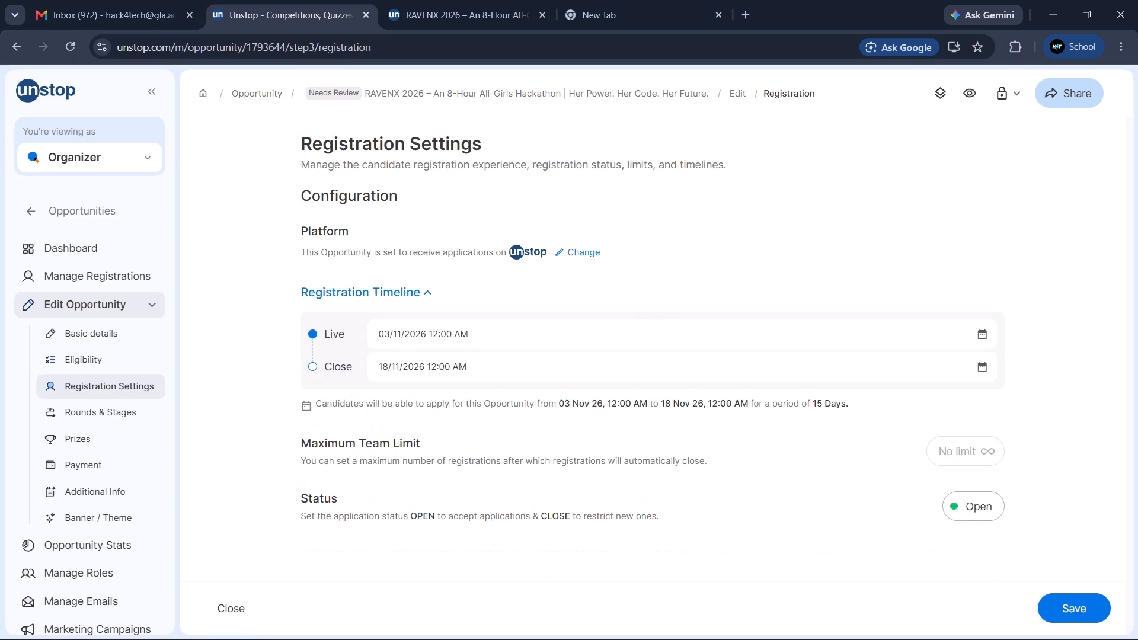
left_click(387, 364)
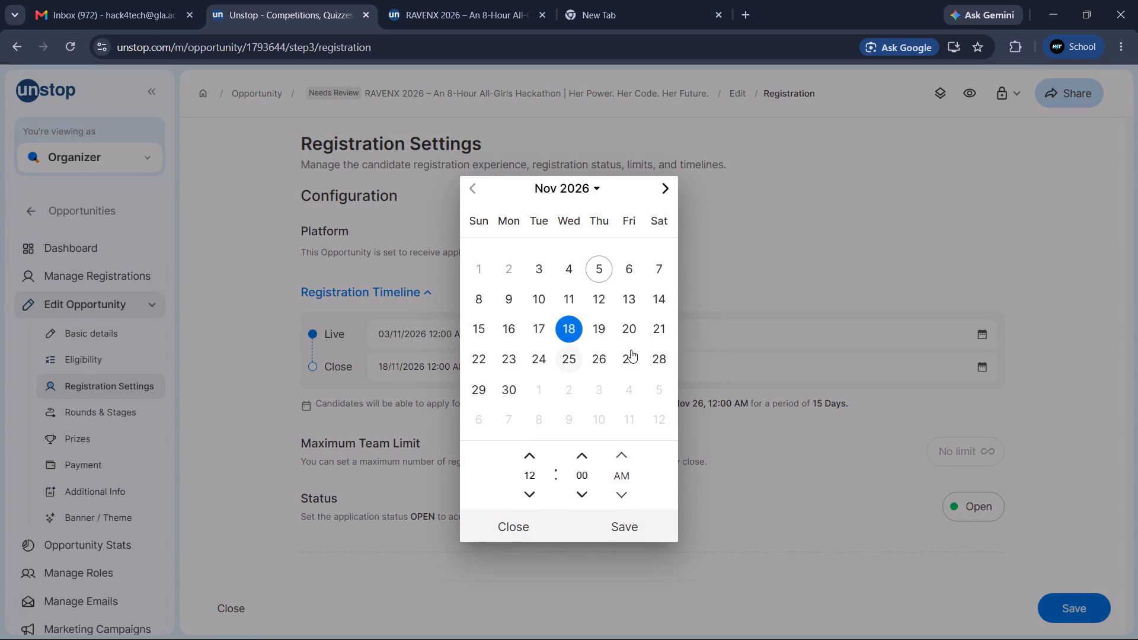
left_click(624, 335)
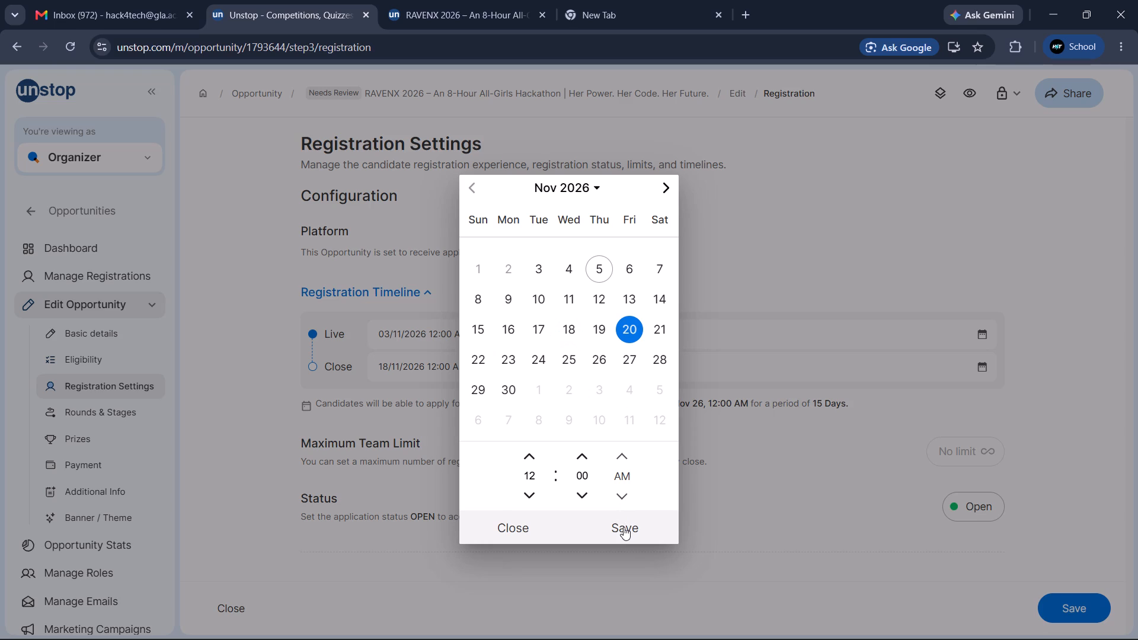
left_click(624, 527)
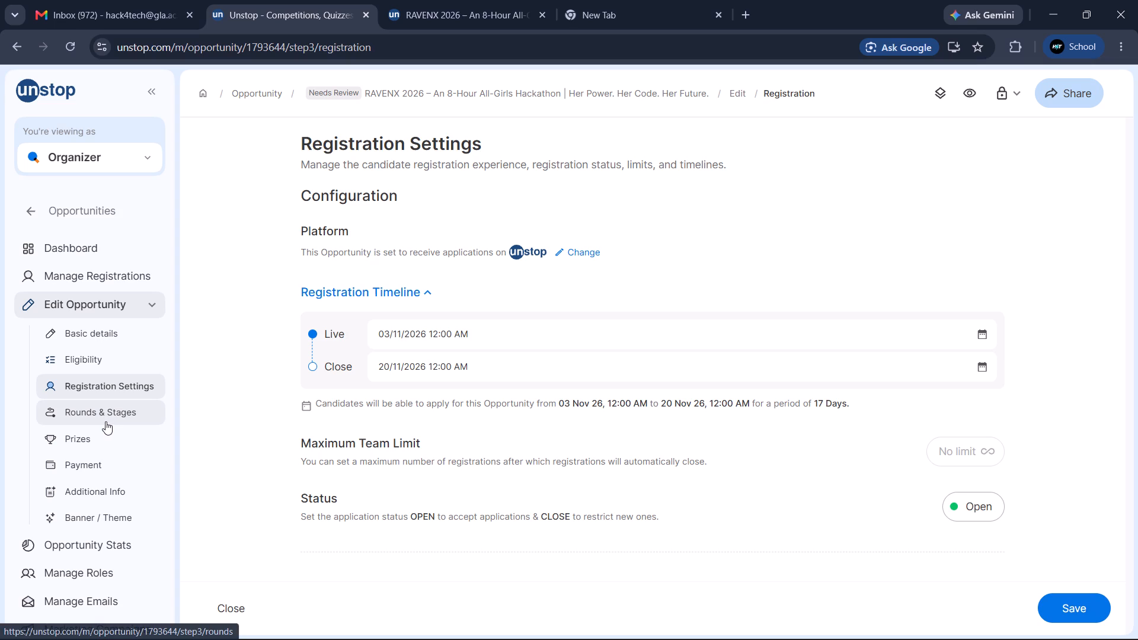
left_click(1069, 602)
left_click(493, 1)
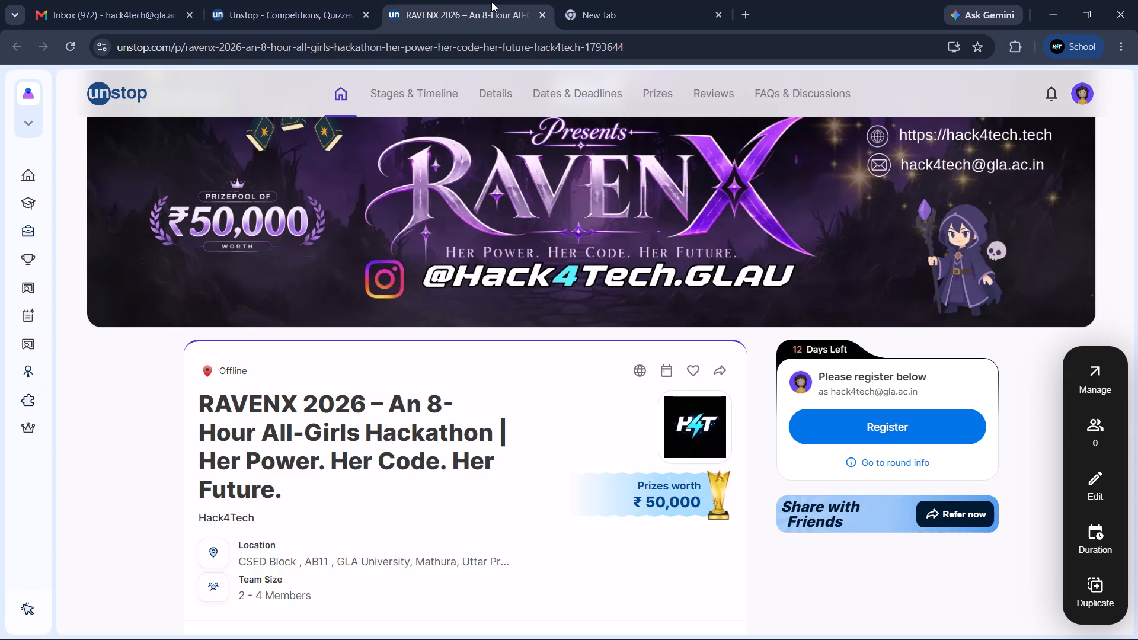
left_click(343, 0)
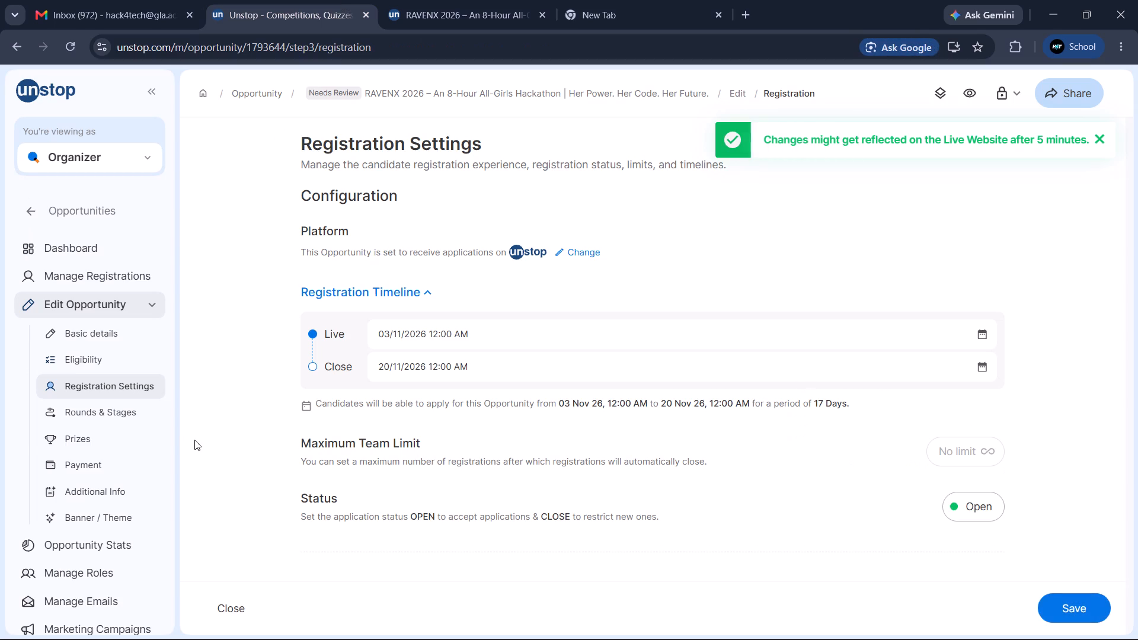
Open the Idea Submission round under Rounds & Stages for editing and go to its start and end dates.
left_click(117, 419)
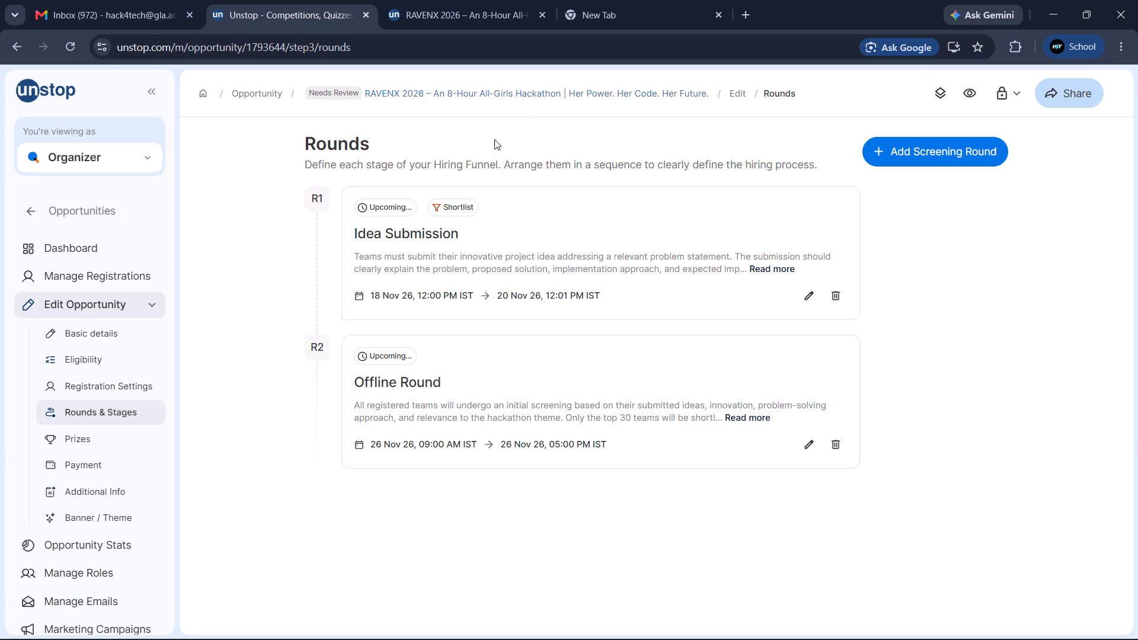
left_click(599, 231)
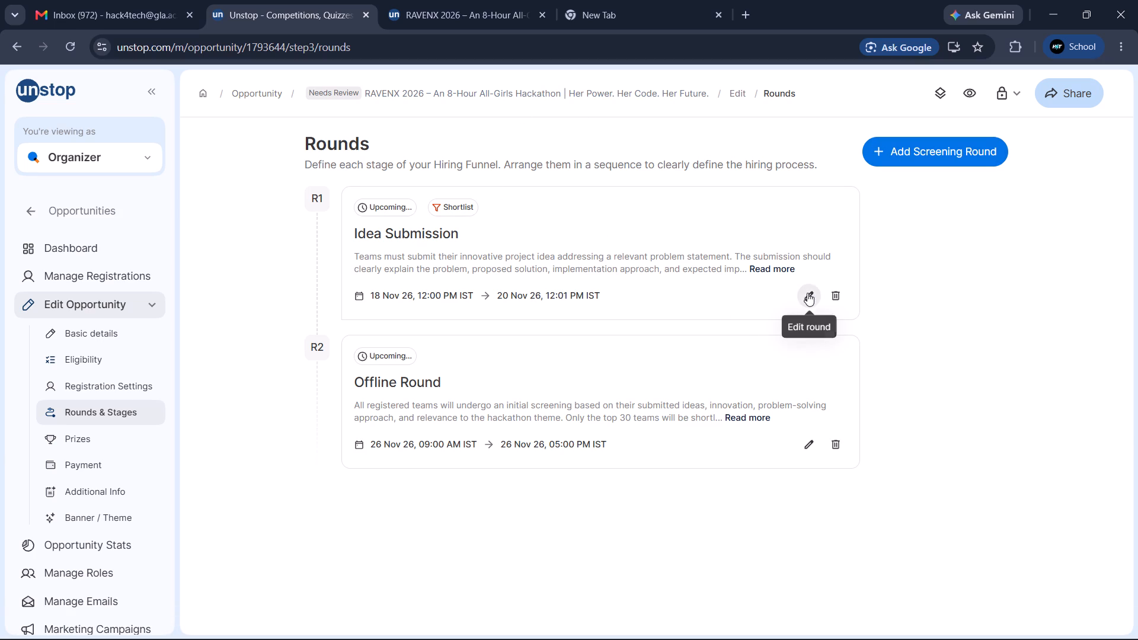
left_click(808, 293)
scroll(547, 379, "down", 4)
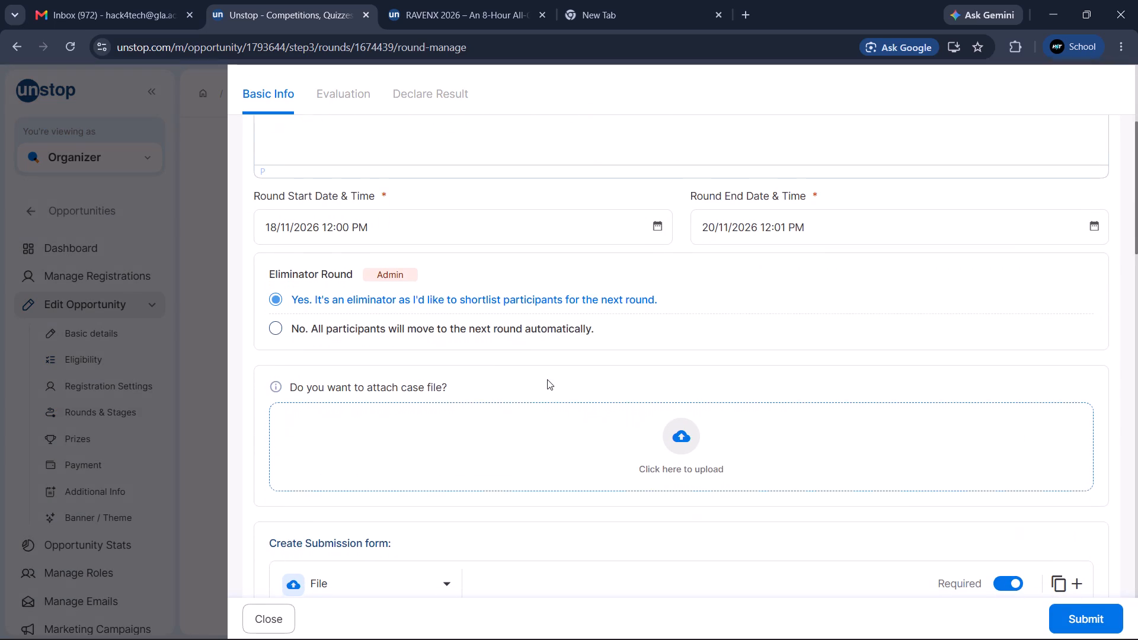
Review the Idea Submission round's dates, eliminator setting, case file area and submission form, and leave the round editor without submitting.
scroll(547, 379, "down", 1)
left_click(589, 418)
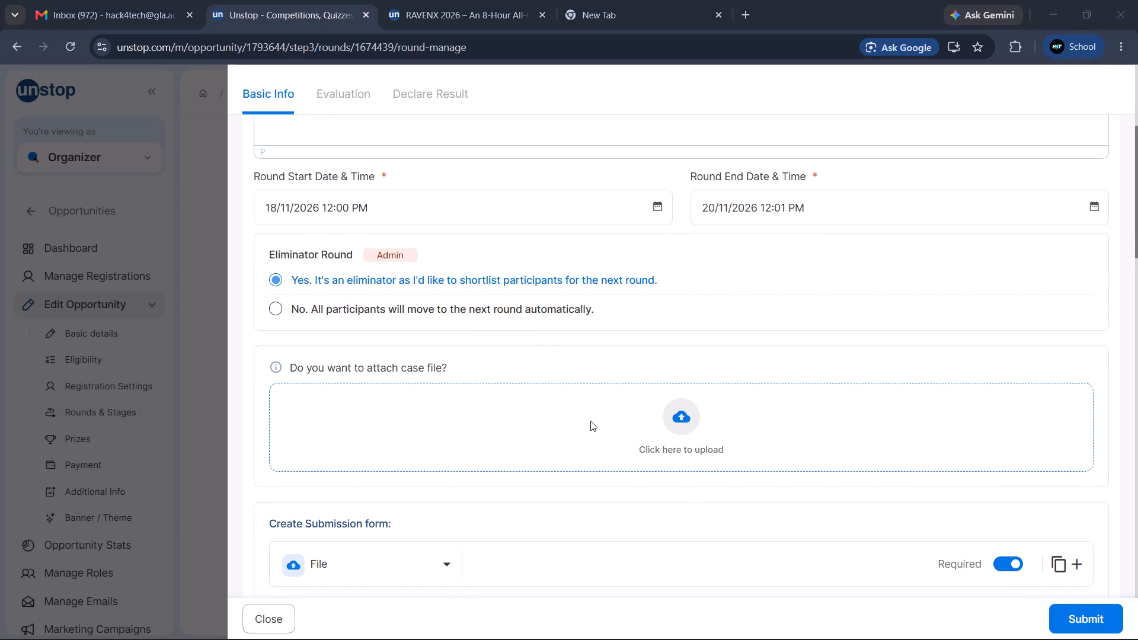
left_click(800, 507)
scroll(613, 516, "down", 2)
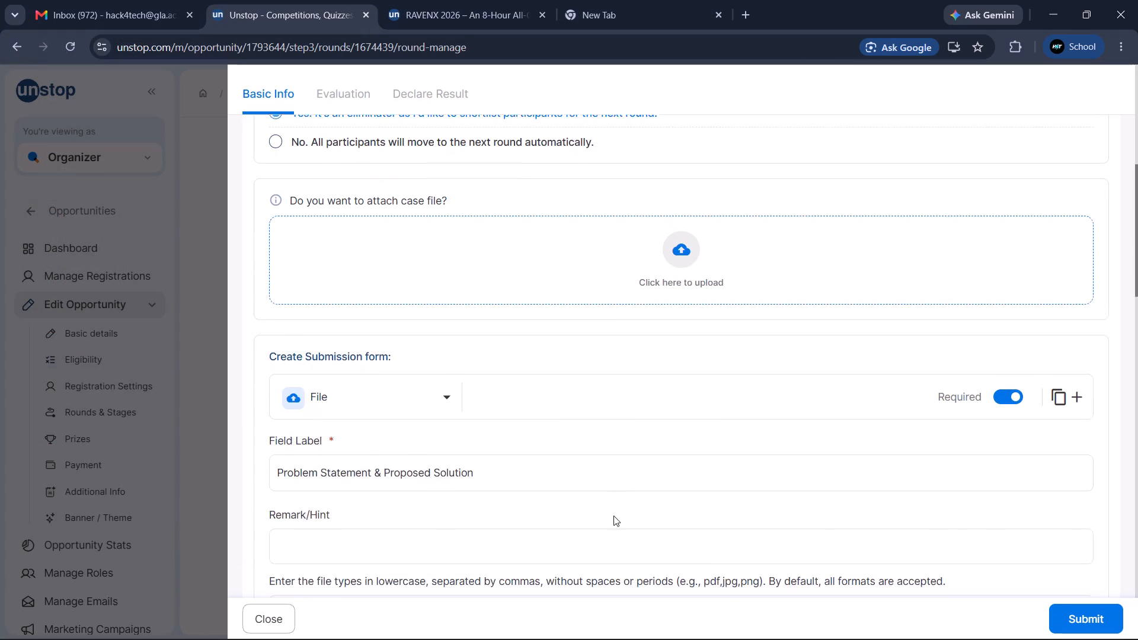
scroll(613, 516, "down", 2)
scroll(665, 556, "up", 4)
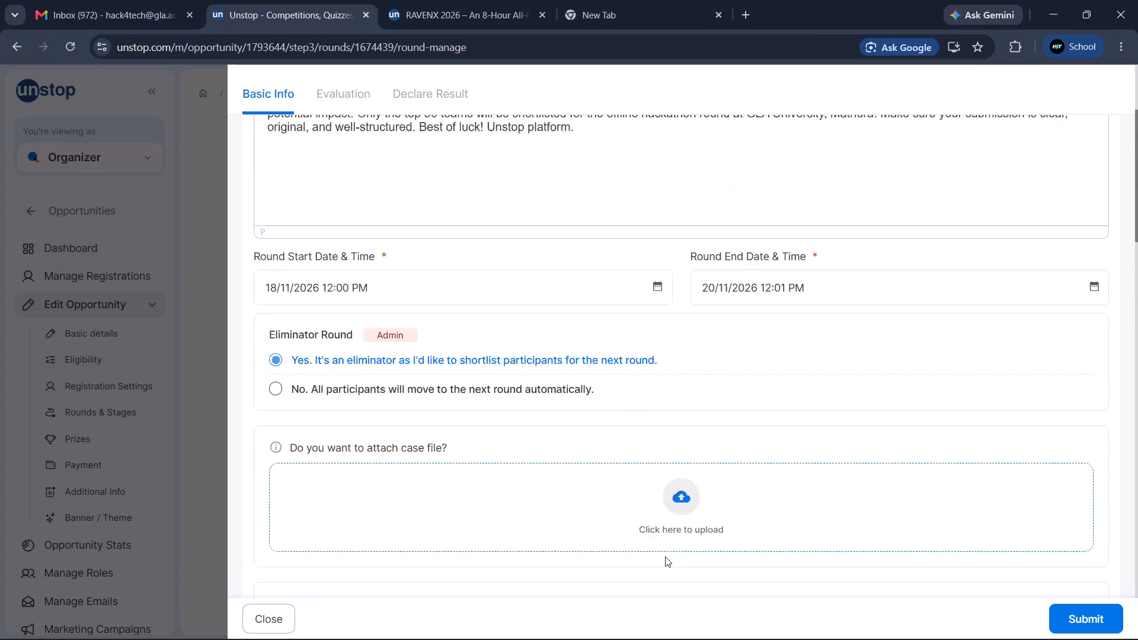
scroll(665, 556, "up", 5)
left_click(218, 308)
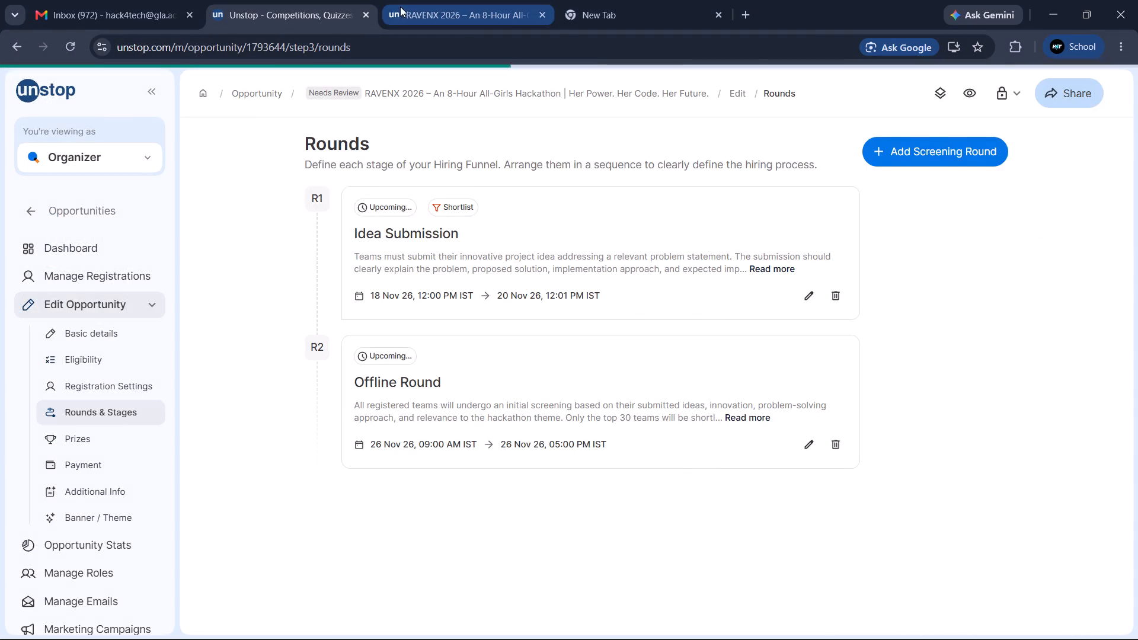
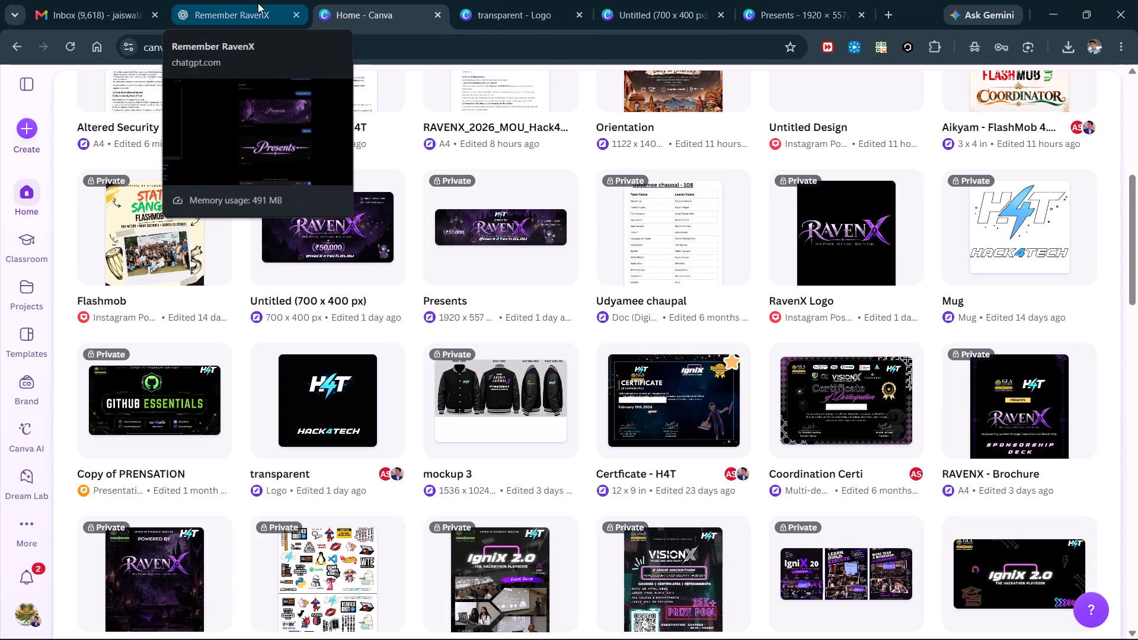
Switch to Canva and look through the recent designs, the transparent logo, the 700 x 400 px RavenX design and the Presents banner.
scroll(527, 381, "up", 4)
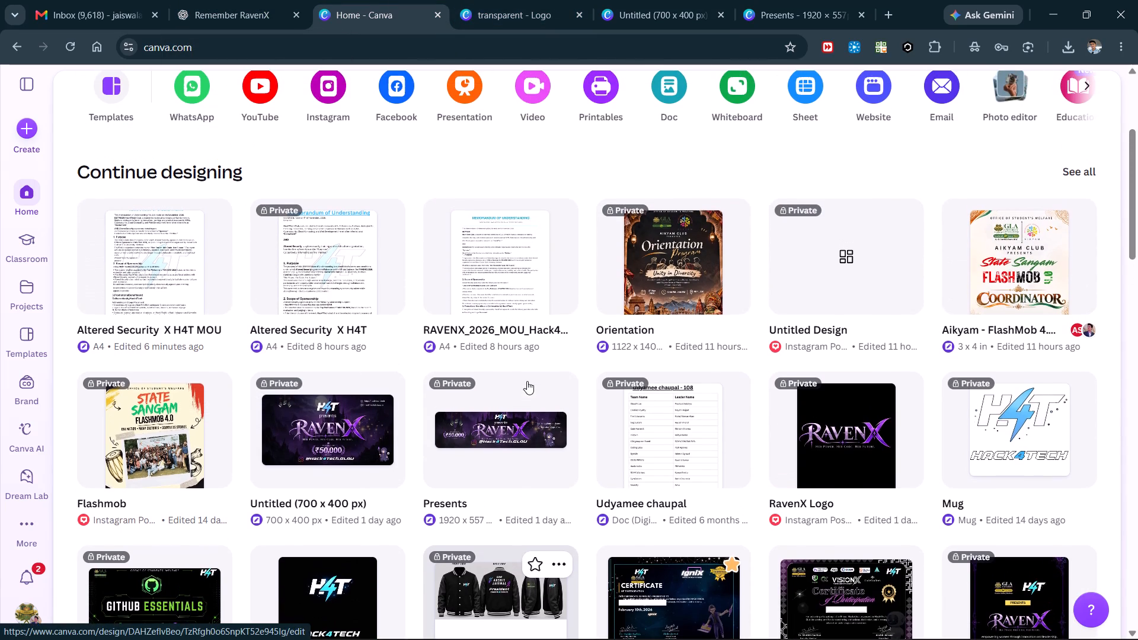
scroll(527, 381, "up", 3)
left_click(497, 0)
left_click(640, 3)
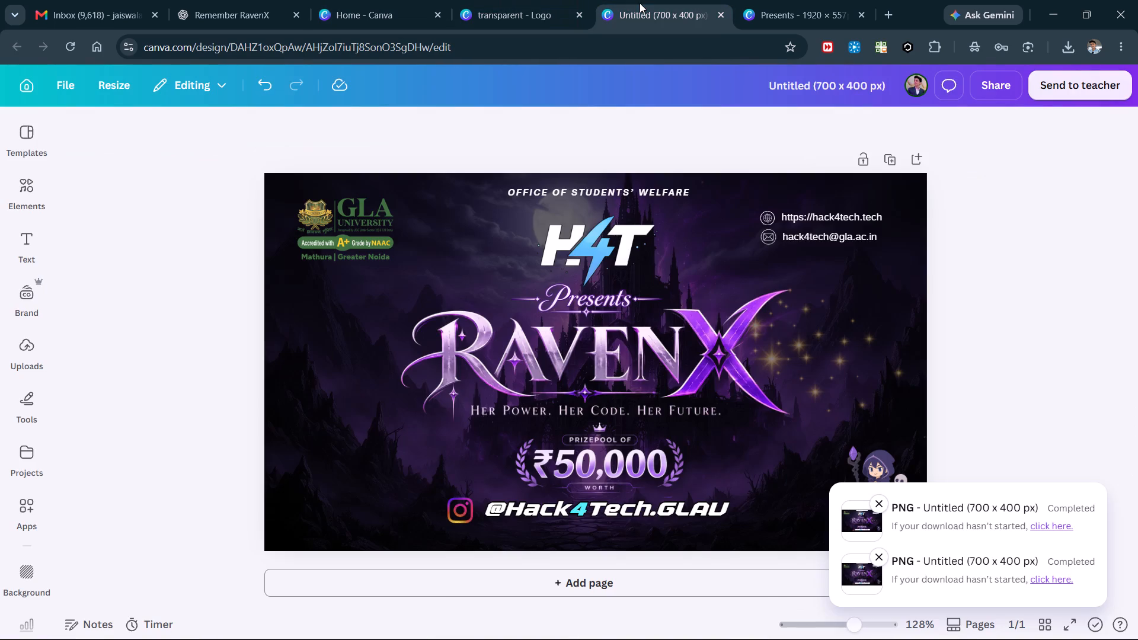
left_click(820, 0)
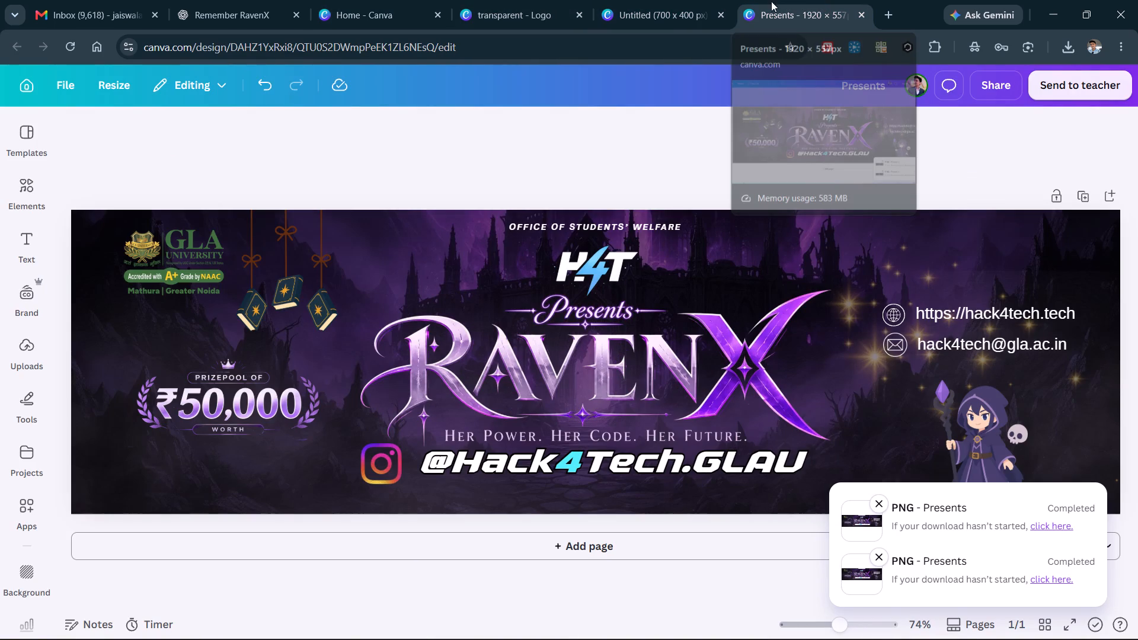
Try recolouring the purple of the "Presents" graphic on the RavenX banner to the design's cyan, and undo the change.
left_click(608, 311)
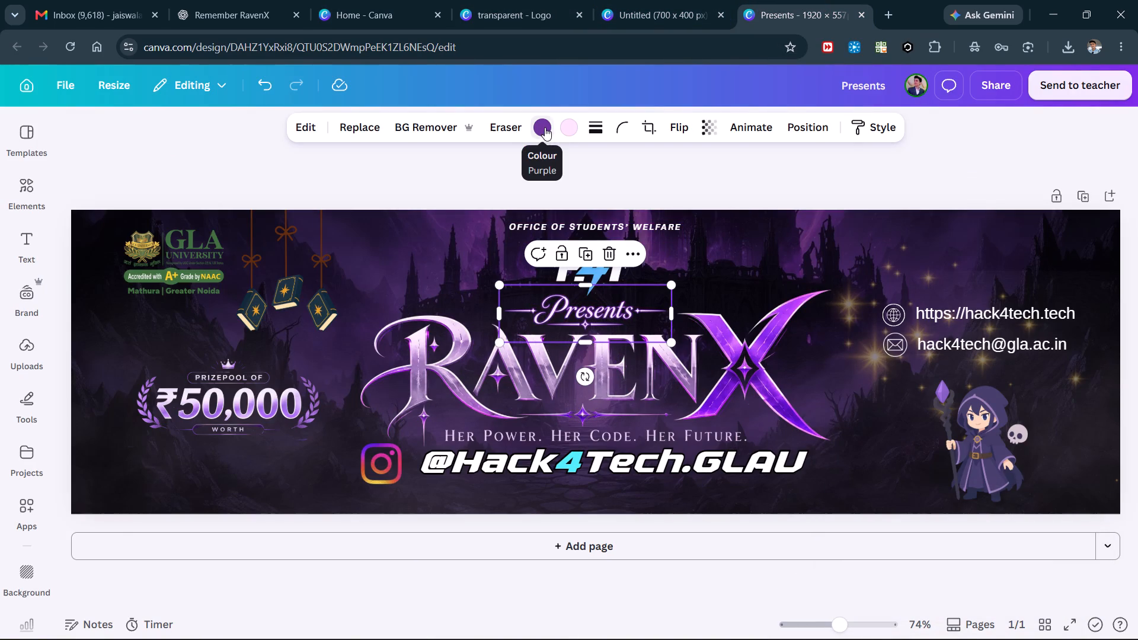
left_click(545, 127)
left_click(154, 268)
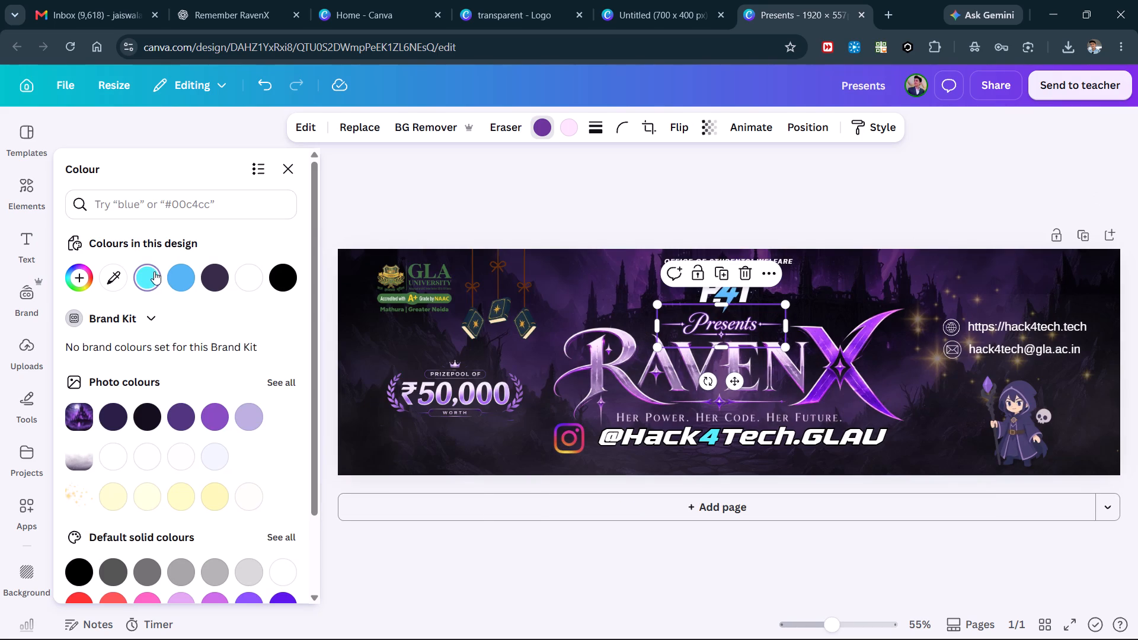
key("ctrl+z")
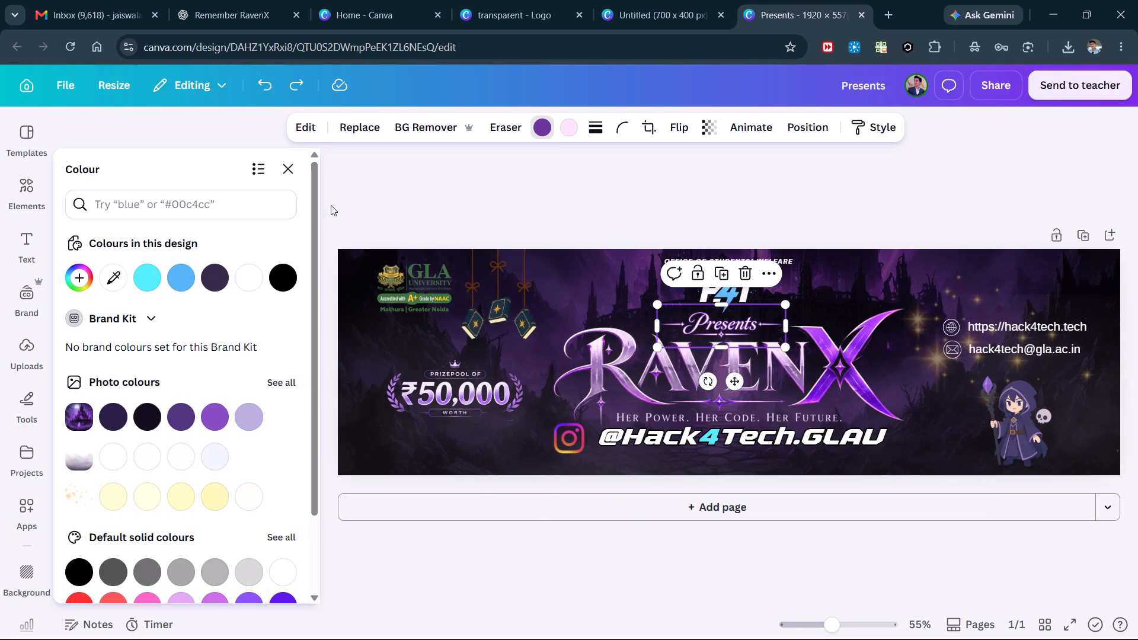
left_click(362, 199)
Close the "Untitled (700 x 400 px)" poster and the "Presents" 1920-wide banner designs.
left_click(666, 20)
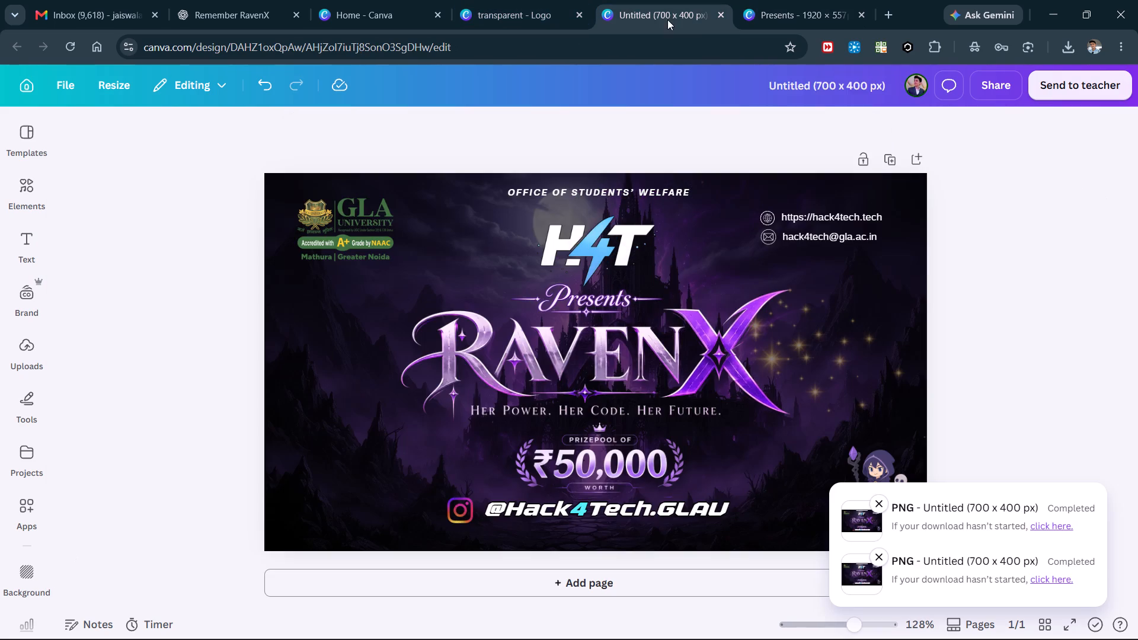
left_click(724, 16)
left_click(725, 16)
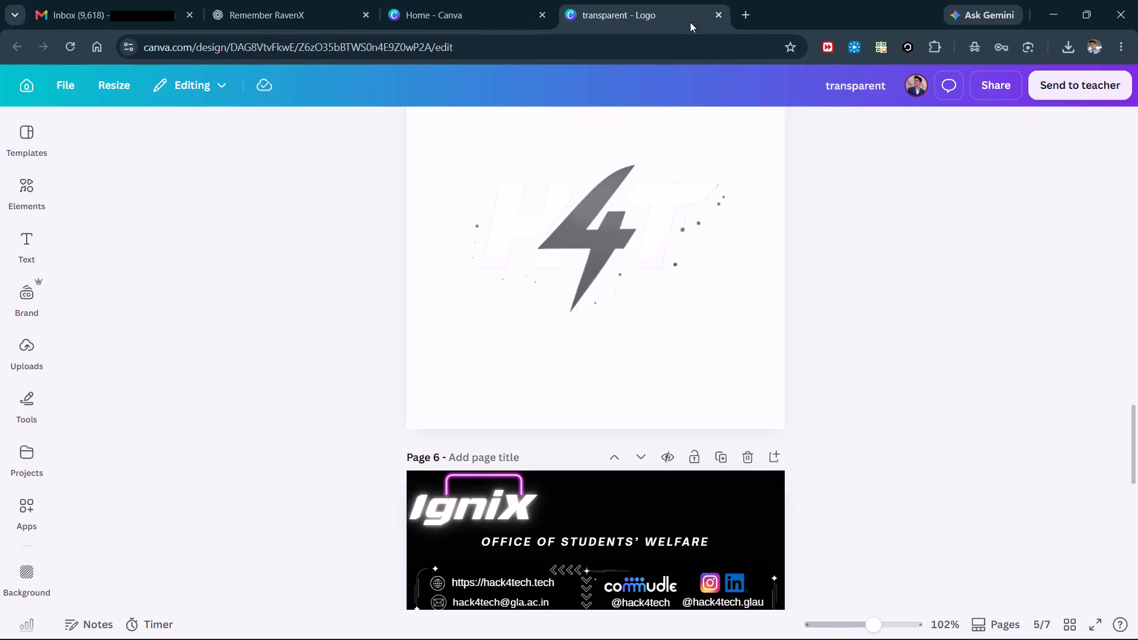
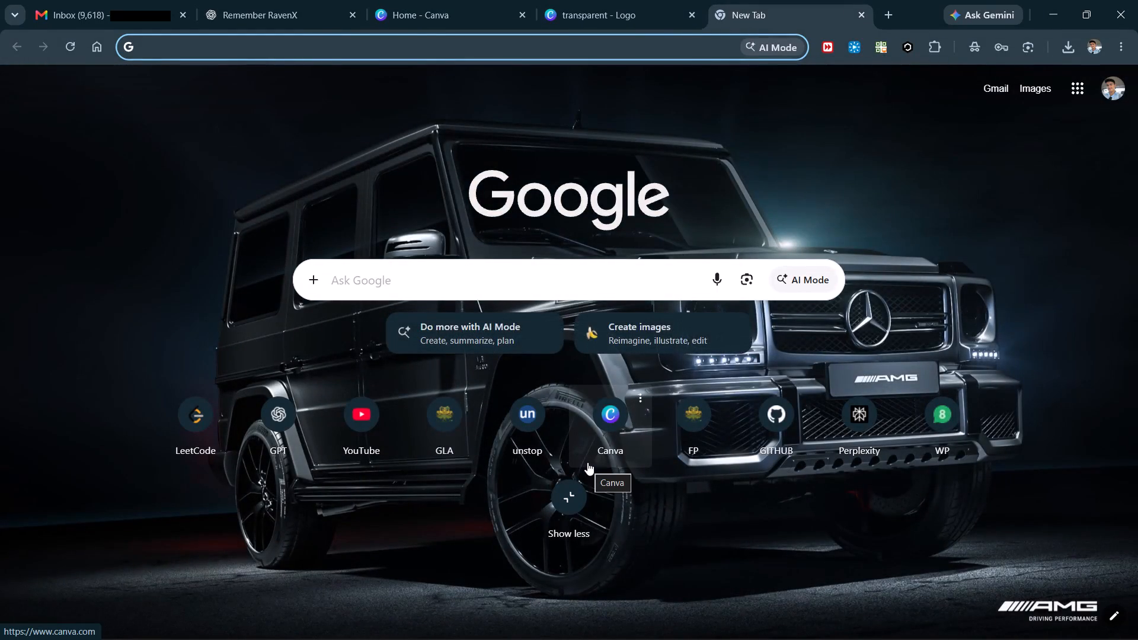
Open the Sponsors Data spreadsheet from the H4T CENTRAL DATABASE folder in Google Drive and switch to its RAVENX SPONSORS sheet.
type("drive")
key("Return")
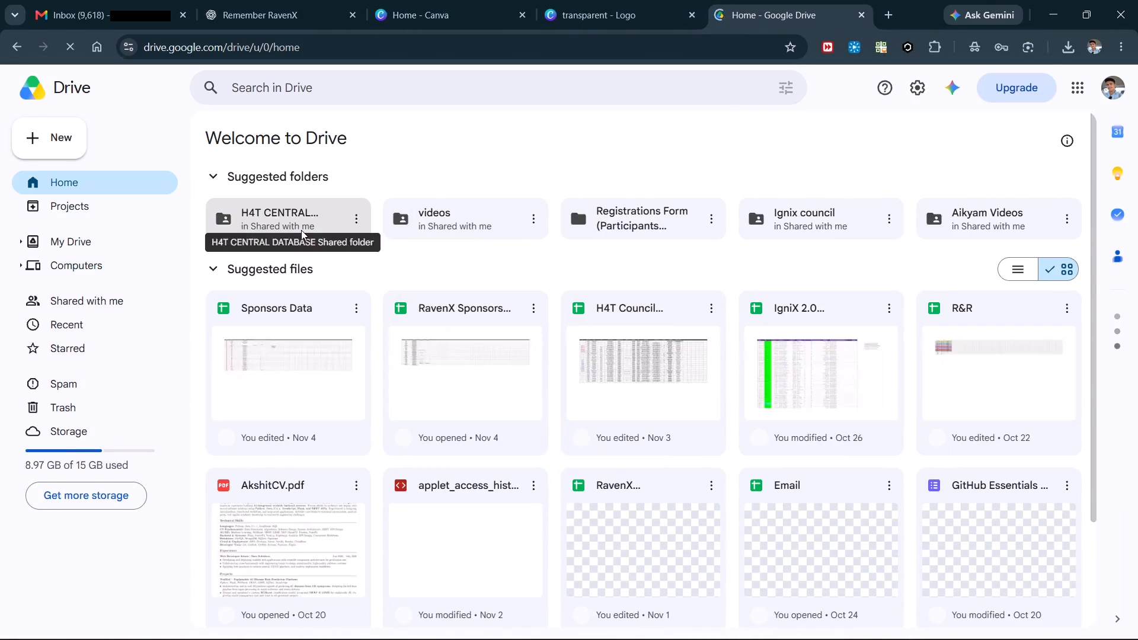
left_click(301, 230)
double_click(301, 230)
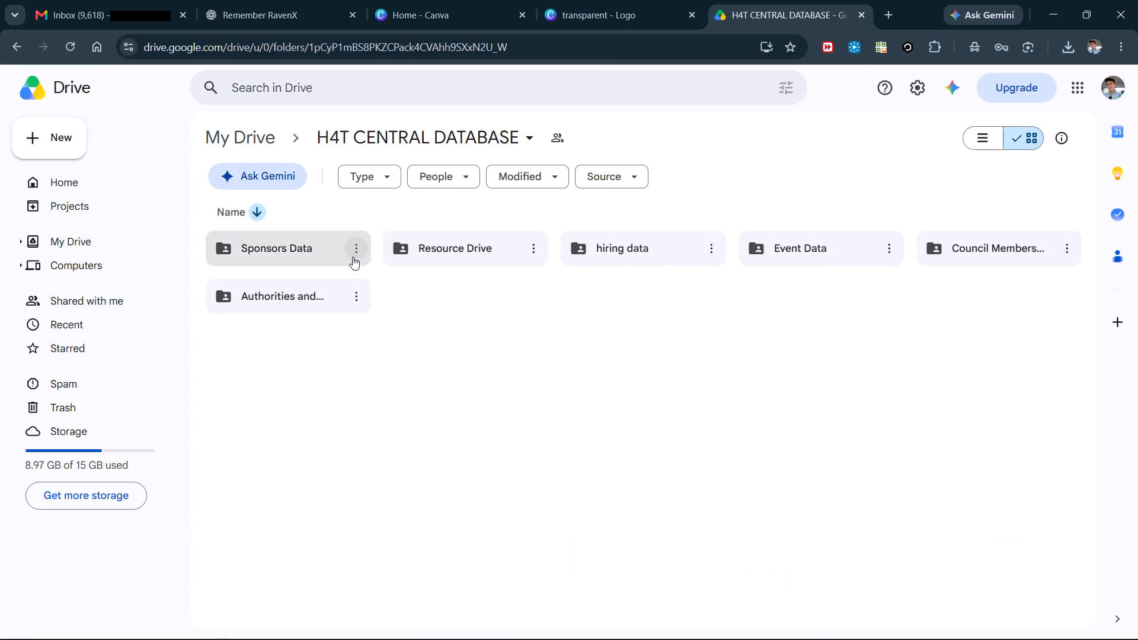
double_click(314, 249)
double_click(279, 348)
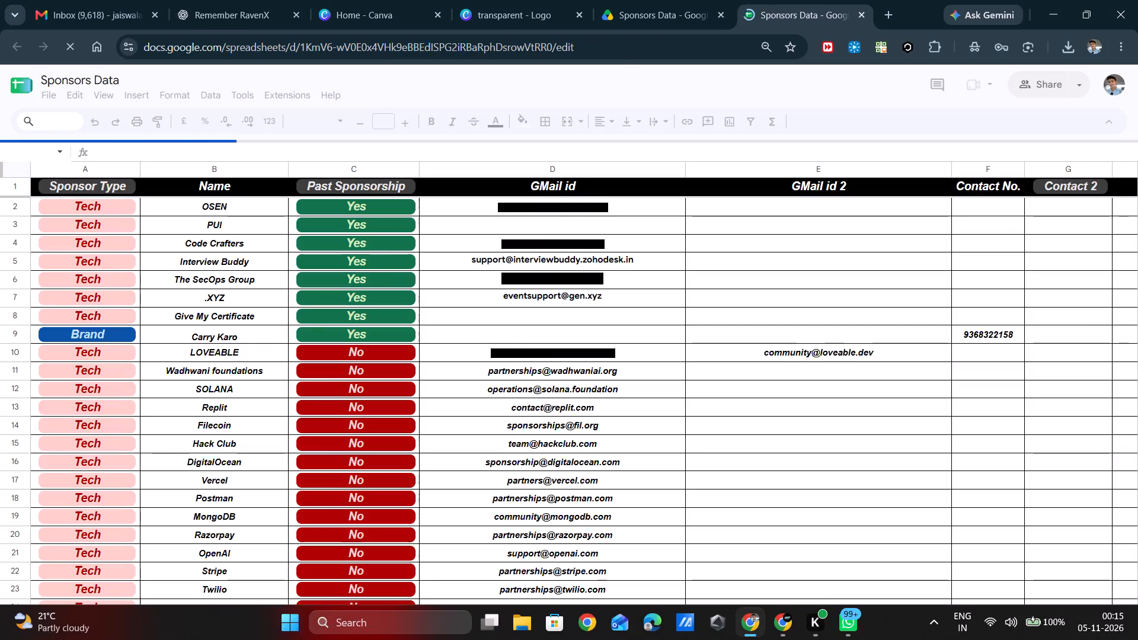
left_click(260, 625)
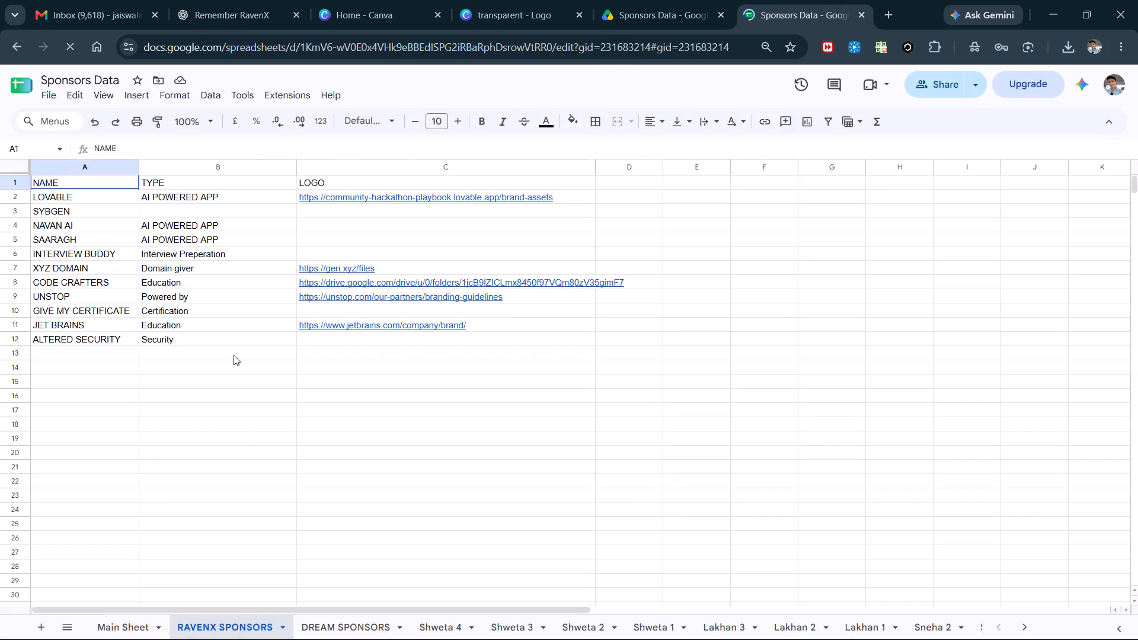
Add N8N as a new sponsor name in the first empty row below ALTERED SECURITY.
left_click(100, 357)
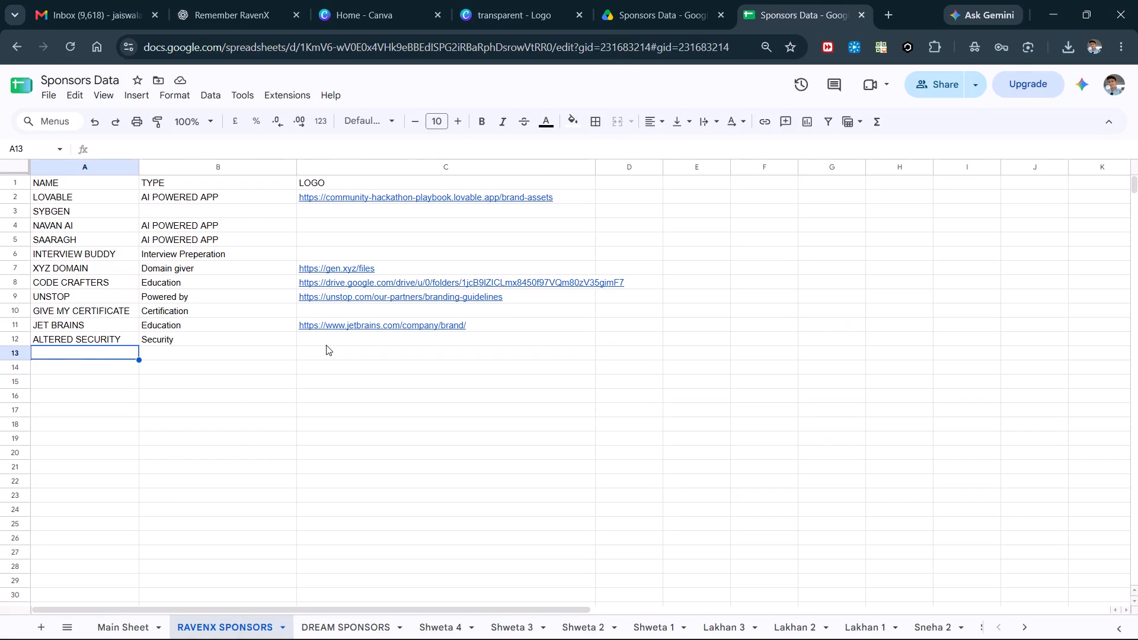
left_click(328, 345)
left_click(92, 354)
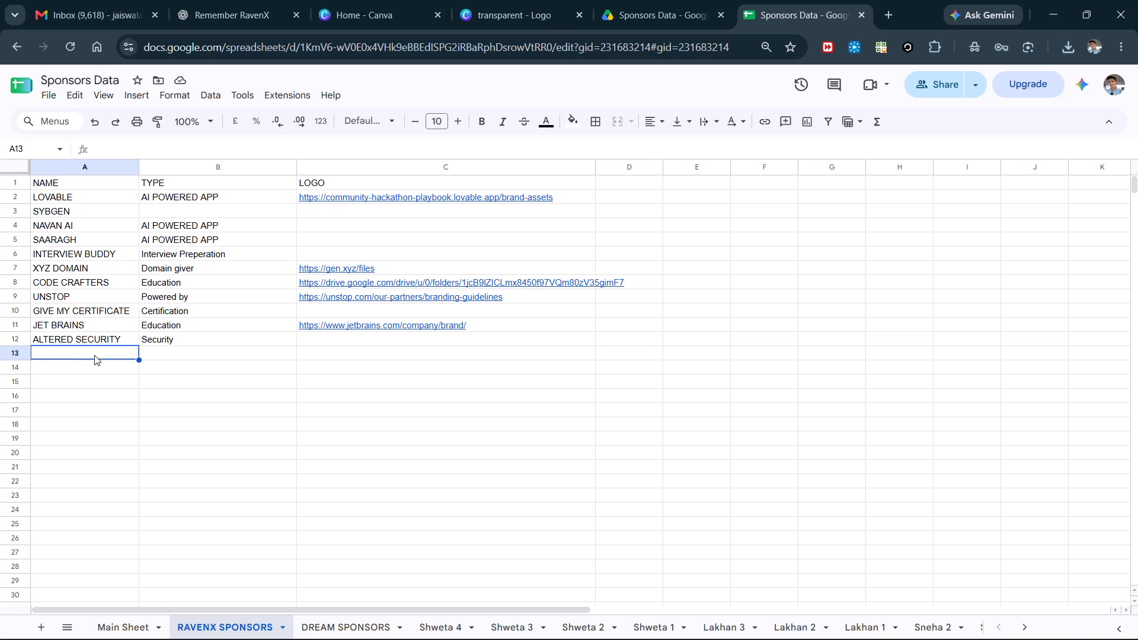
type("N8N")
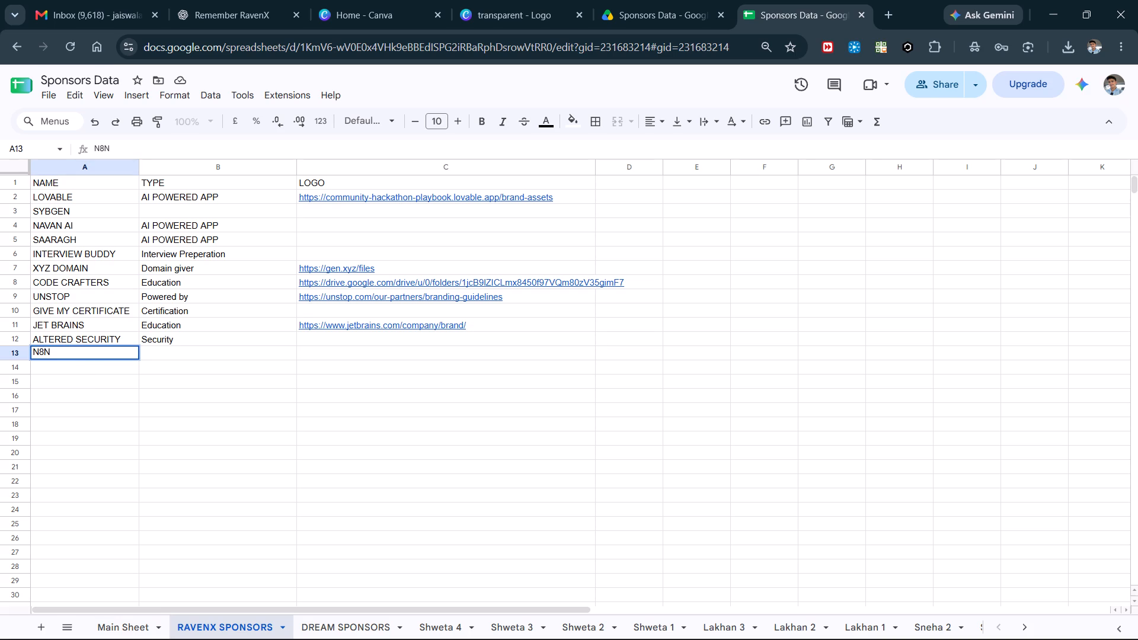
key("Down")
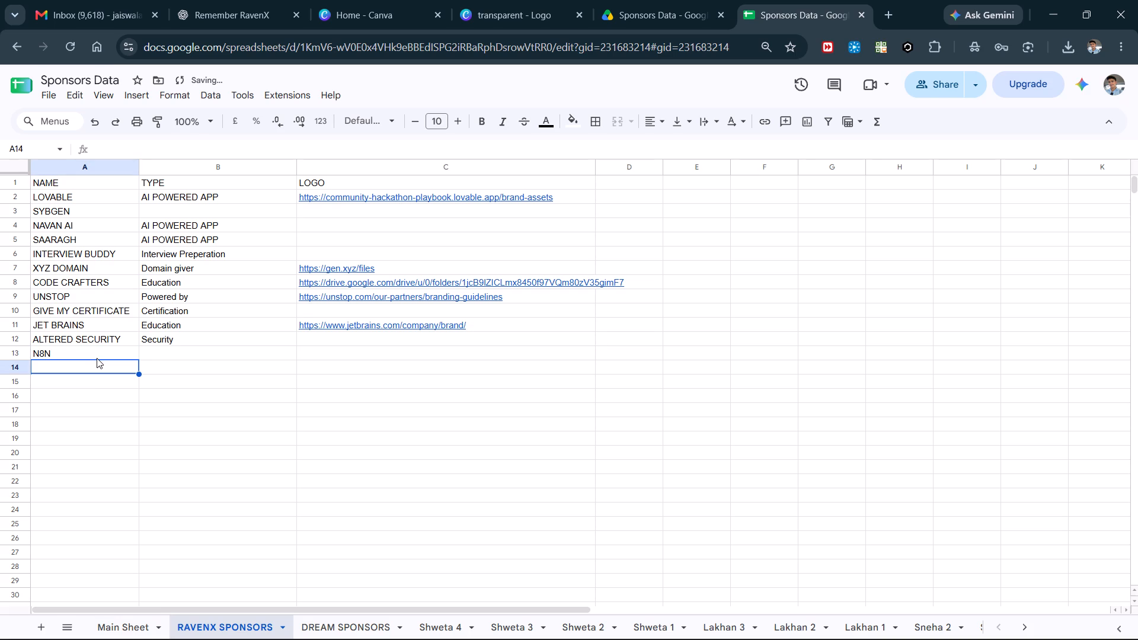
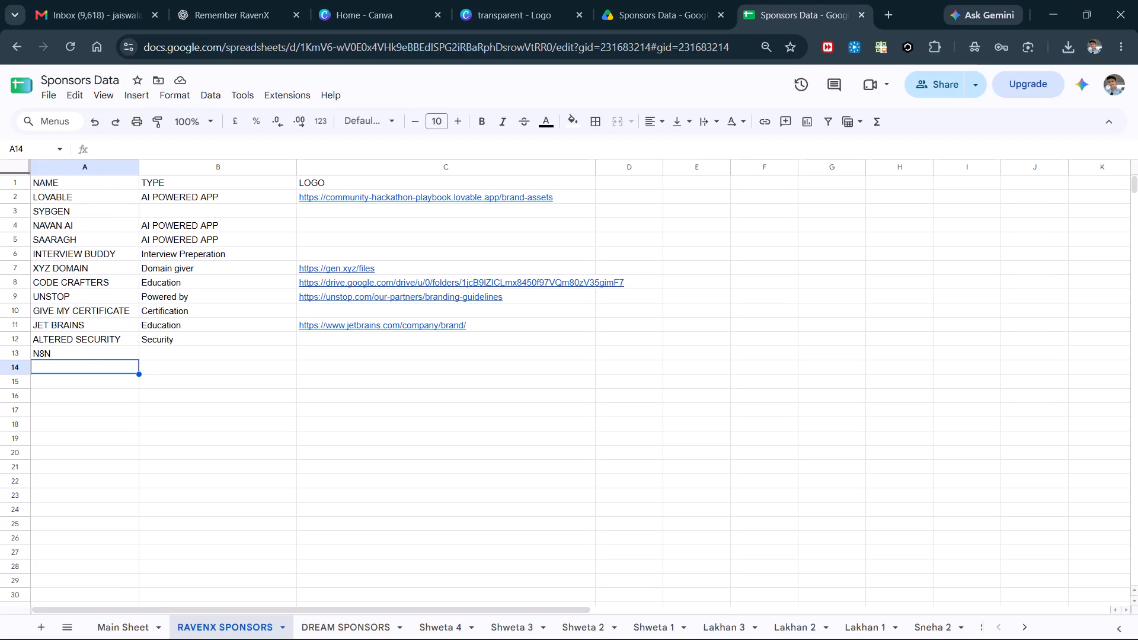
Make the NAME, TYPE and LOGO header cells bold and set their font size to 14.
left_click_drag(88, 184, 308, 177)
key("ctrl+b")
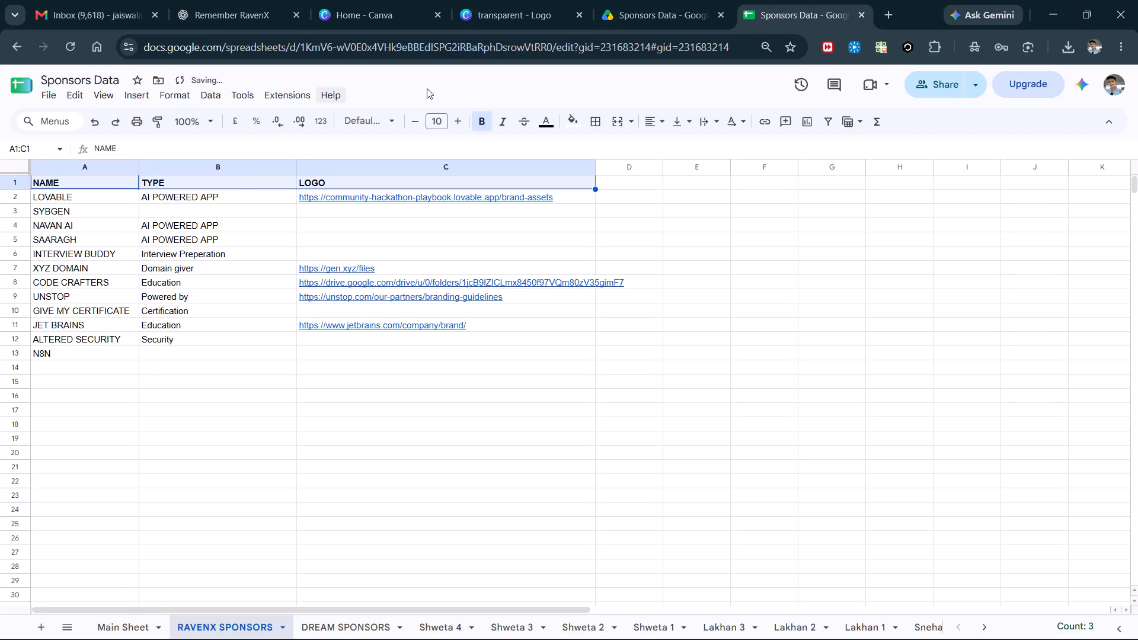
triple_click(460, 121)
left_click(460, 121)
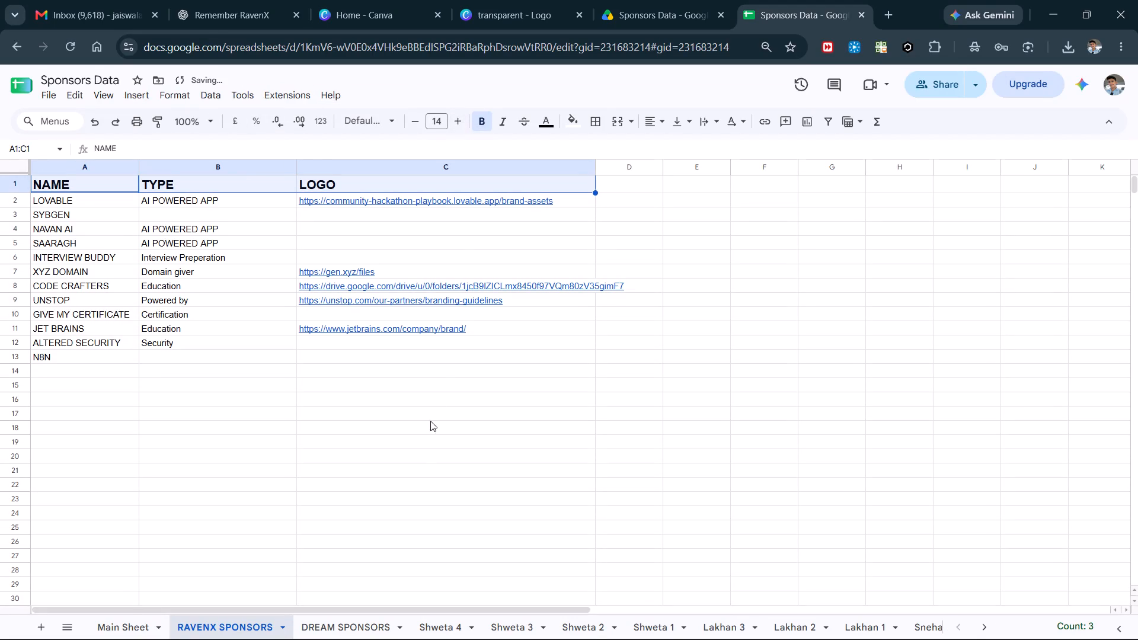
left_click(410, 462)
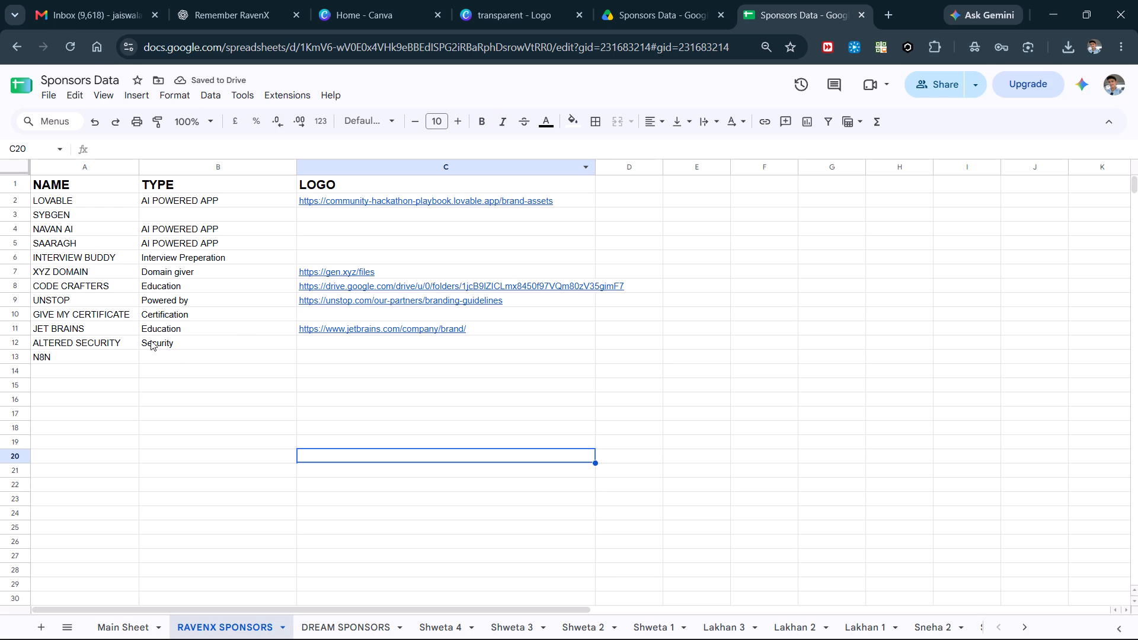
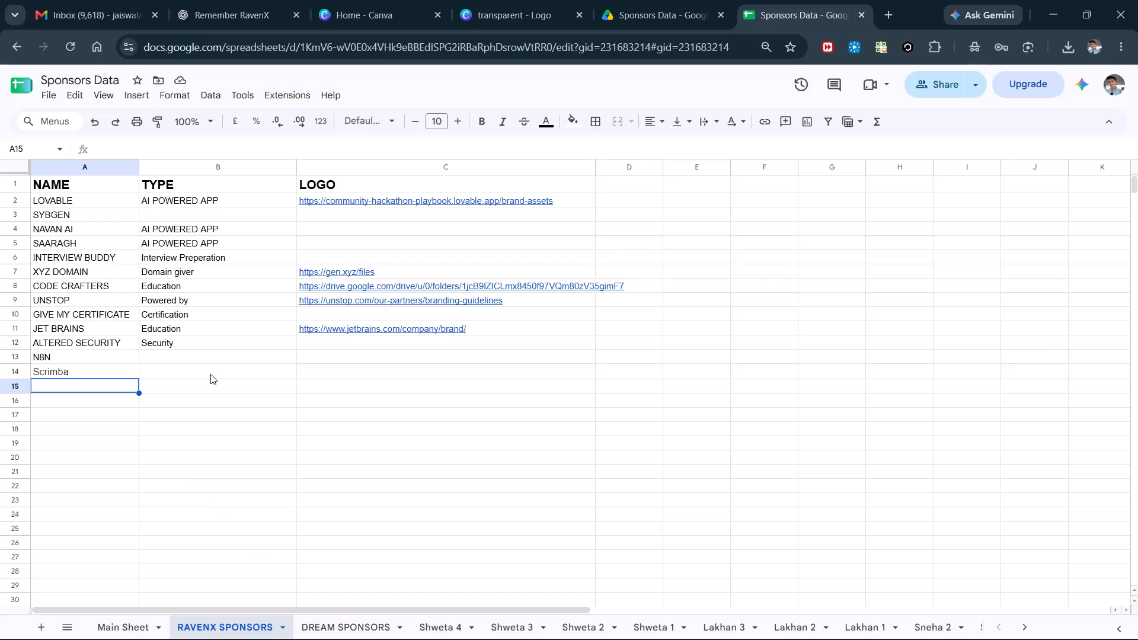
Select the empty TYPE cell in the SYBGEN row of the RAVENX SPONSORS sheet.
left_click(210, 375)
left_click(167, 216)
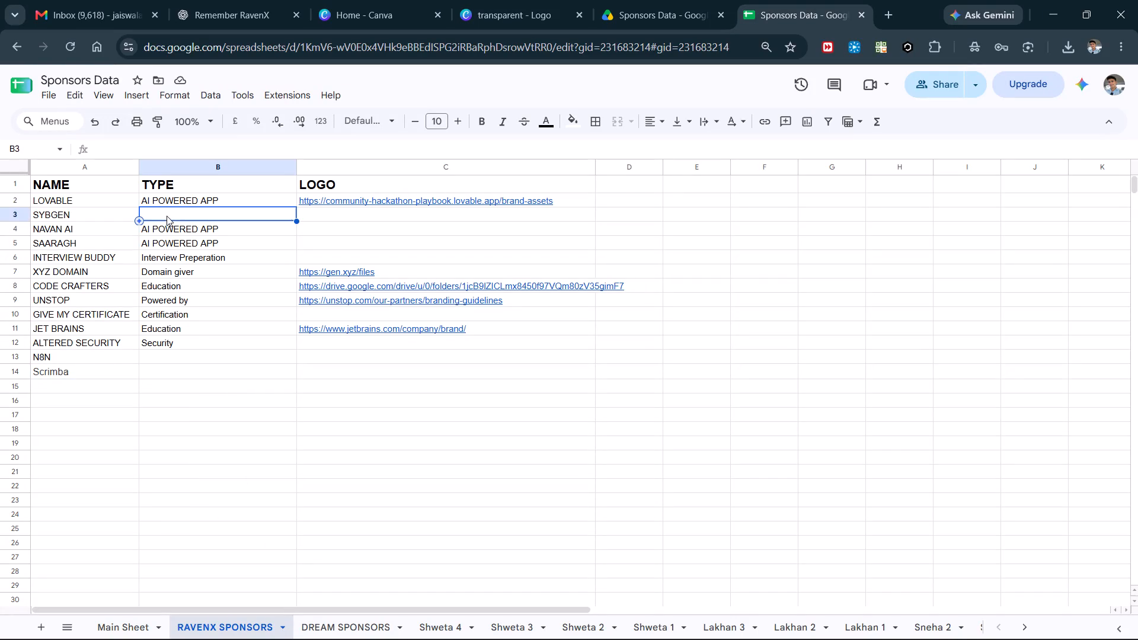
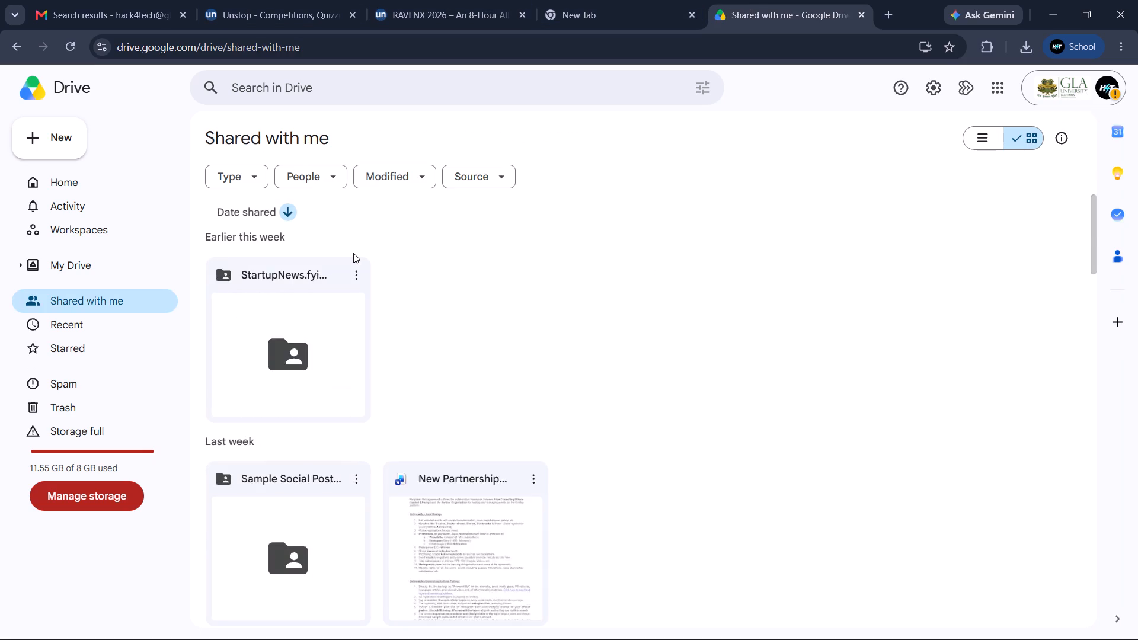
Look through the Shared with me files in Google Drive, from this week's items down to the older ones.
scroll(353, 253, "down", 11)
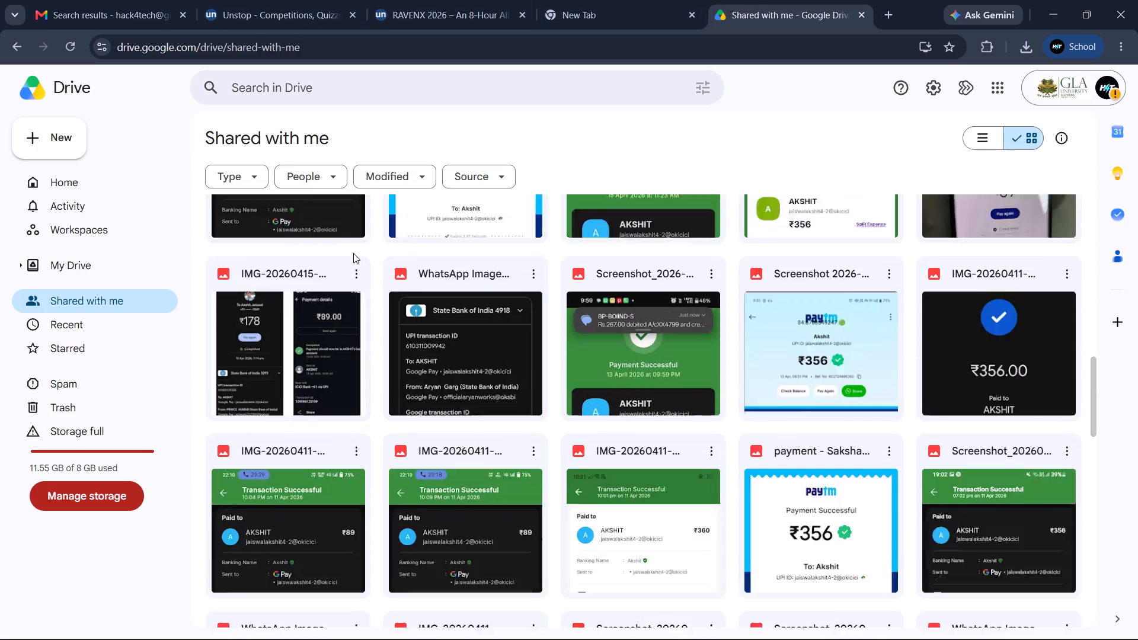
scroll(353, 253, "down", 15)
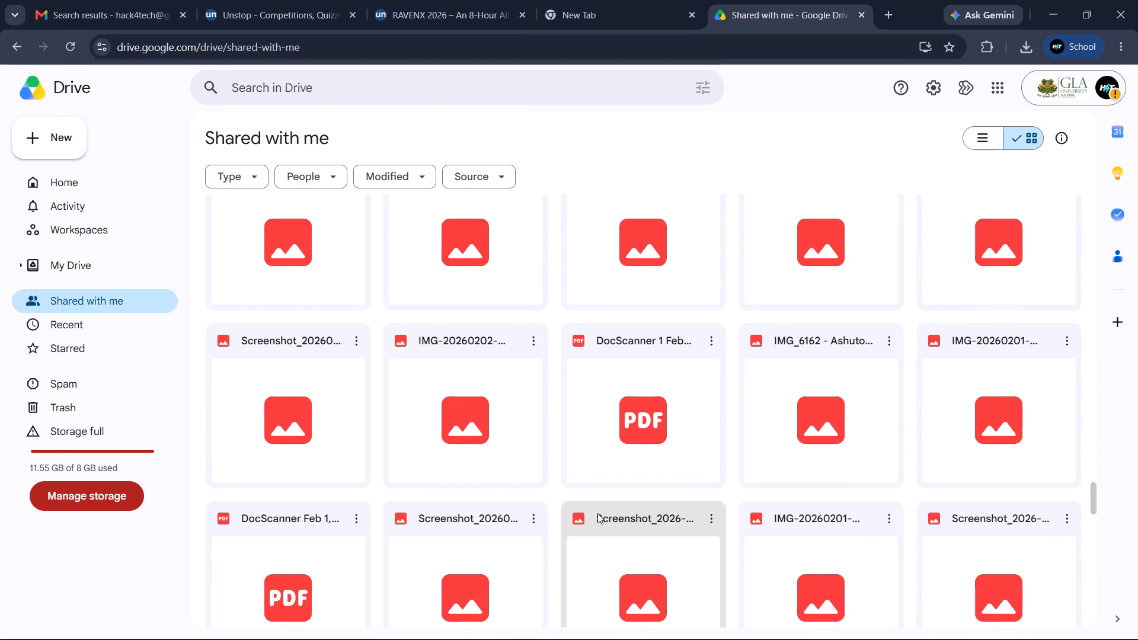
Look through the files shared in Drive and try searching for "g03", clearing the query.
scroll(557, 457, "down", 17)
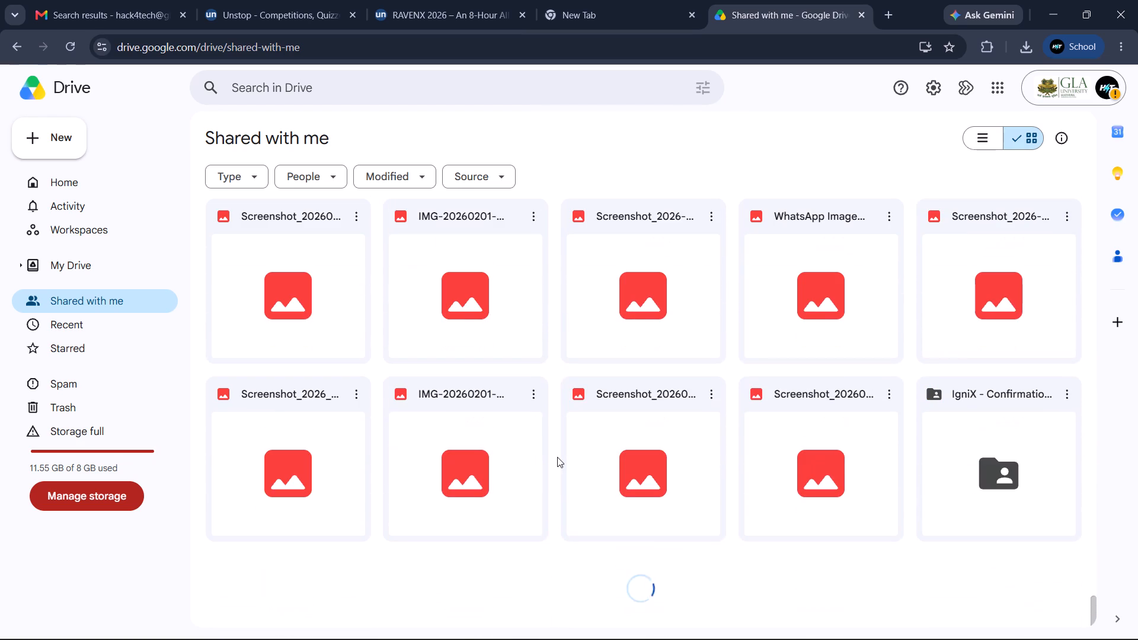
left_click(389, 86)
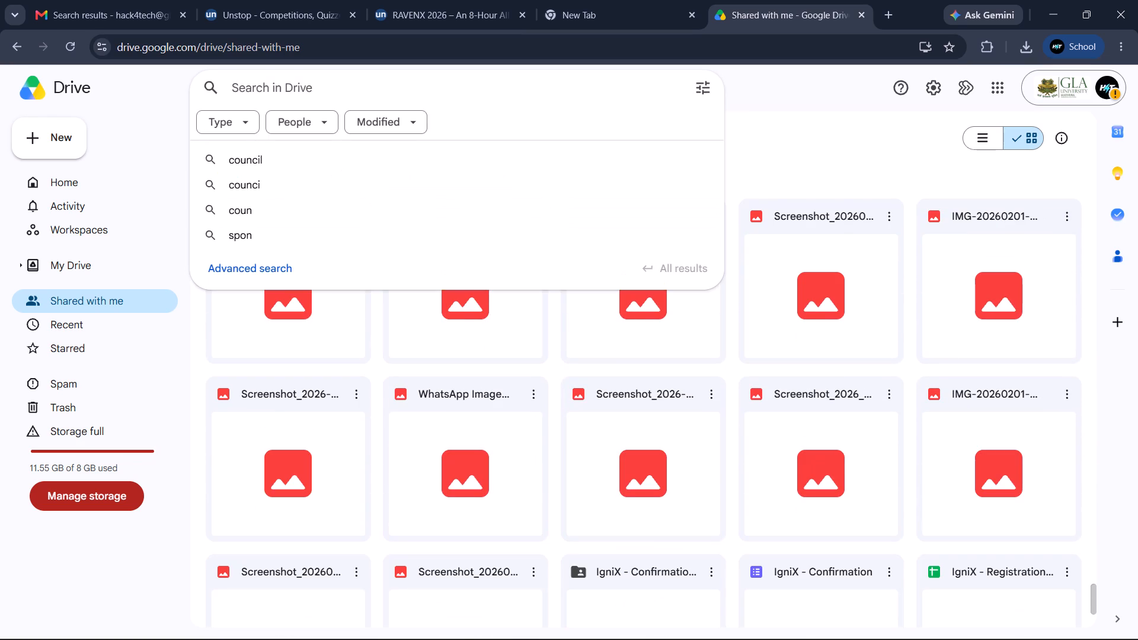
key("g")
key("3")
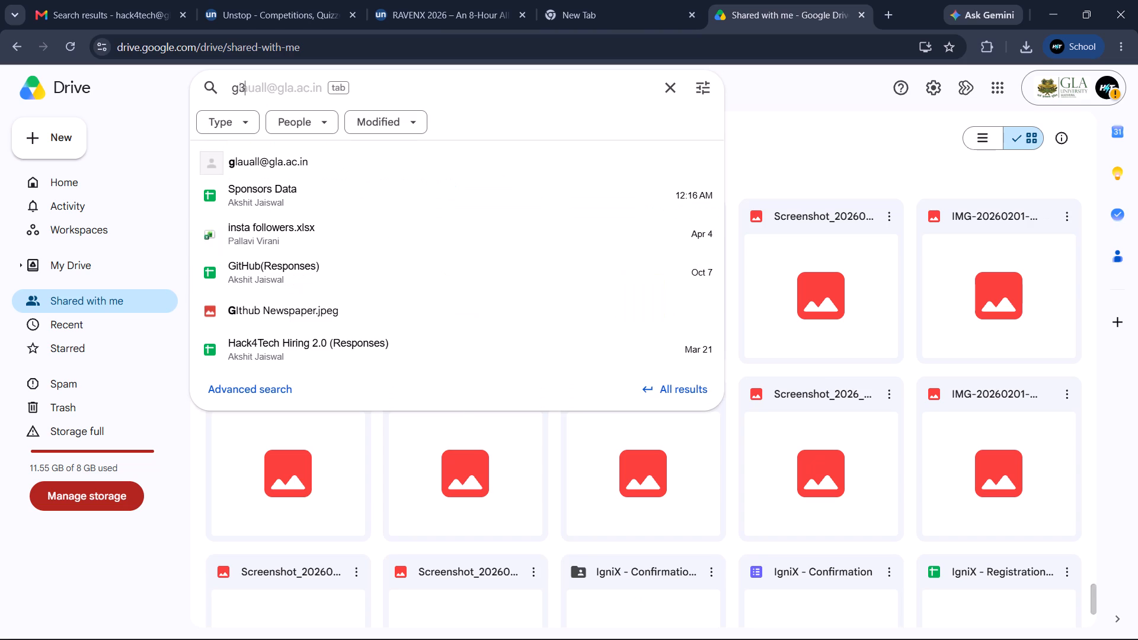
key("BackSpace")
key("0")
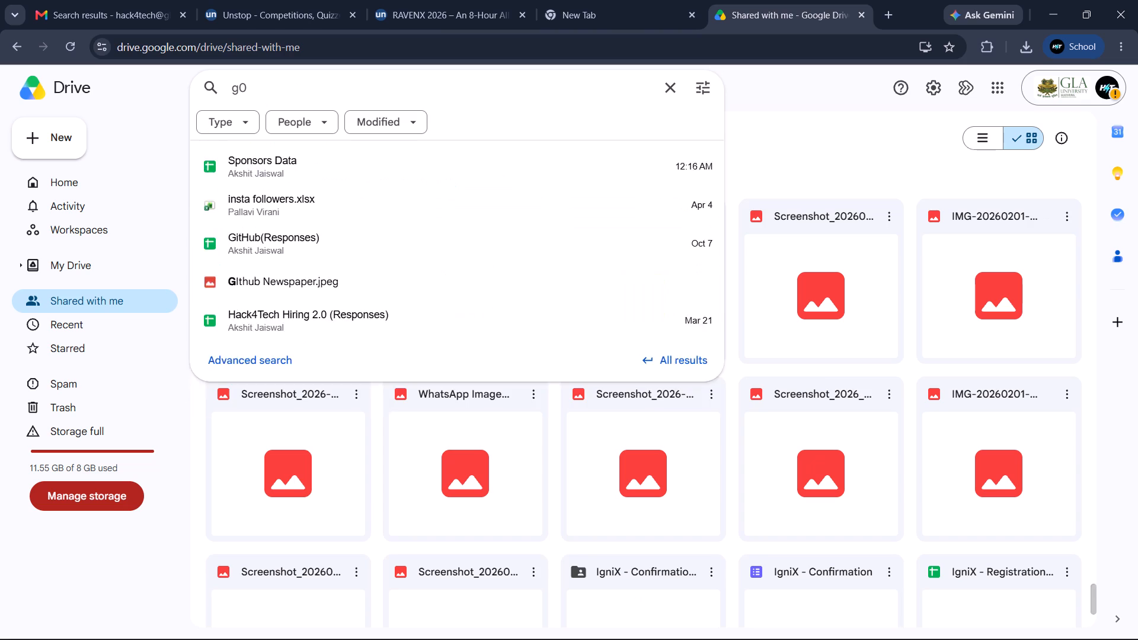
key("3")
key("BackSpace")
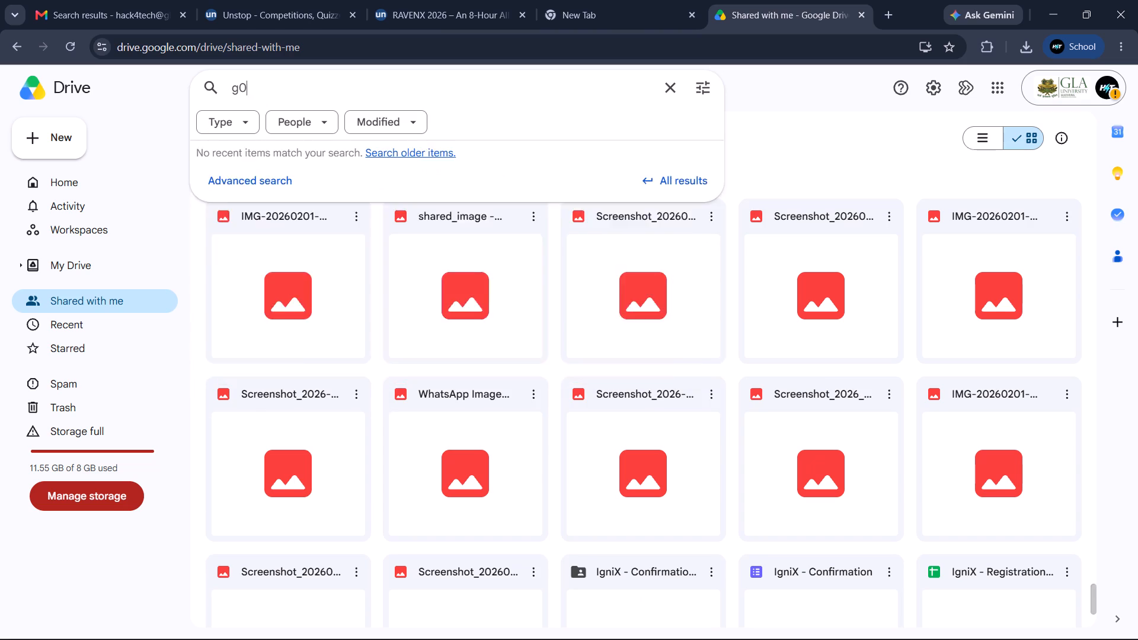
key("BackSpace")
key("BackSpace")
key("BackSpace")
Search Drive for "interv" and choose the suggested InterviewBuddy contact as the file owner.
type("inter")
key("v")
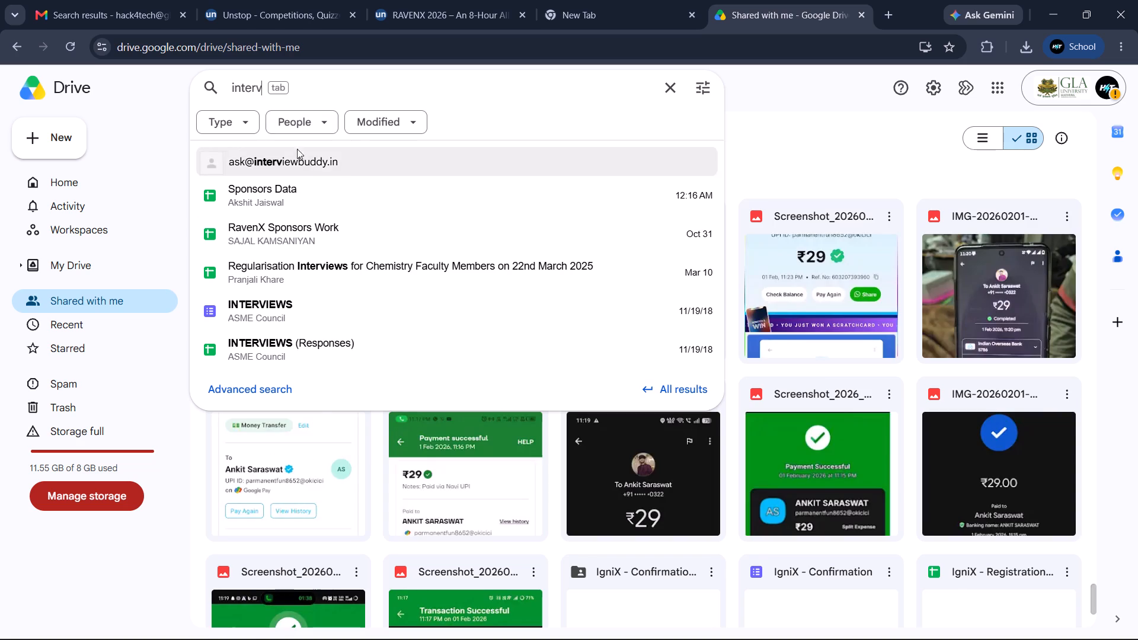
left_click(298, 162)
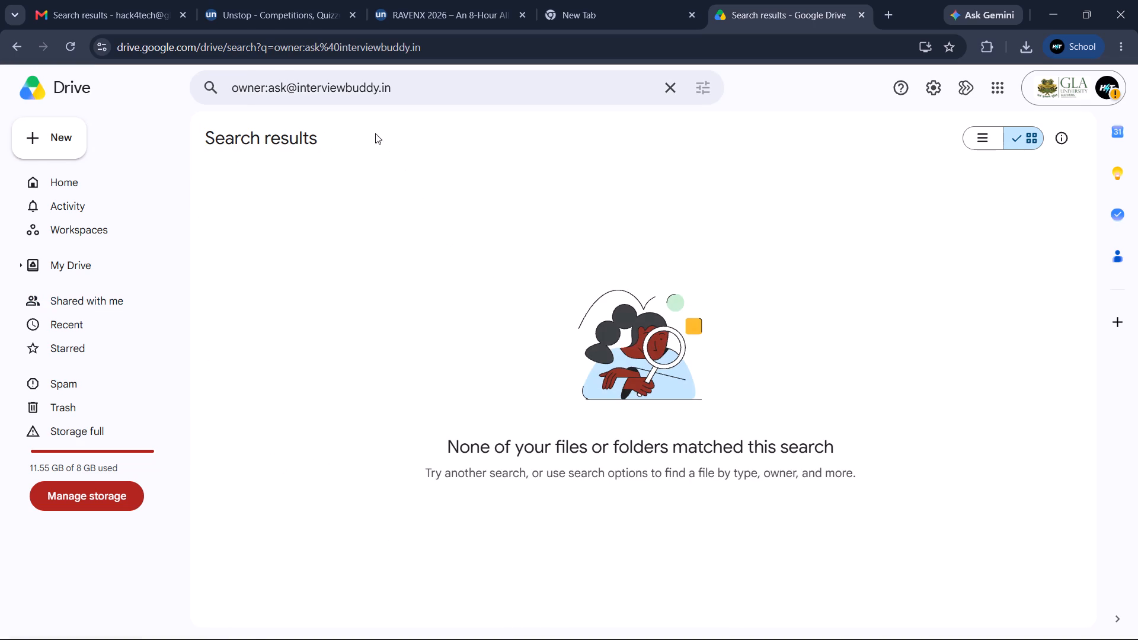
left_click_drag(447, 82, 245, 101)
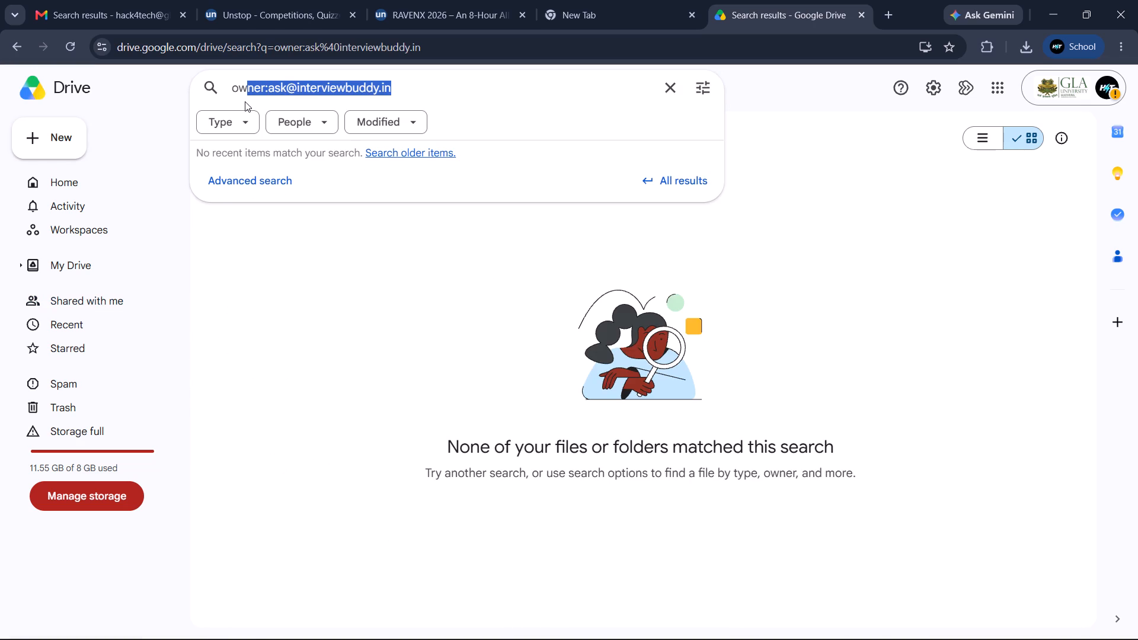
left_click_drag(245, 101, 245, 103)
key("BackSpace")
key("BackSpace")
key("BackSpace")
key("BackSpace")
key("BackSpace")
key("BackSpace")
key("BackSpace")
key("BackSpace")
key("BackSpace")
key("BackSpace")
key("BackSpace")
key("BackSpace")
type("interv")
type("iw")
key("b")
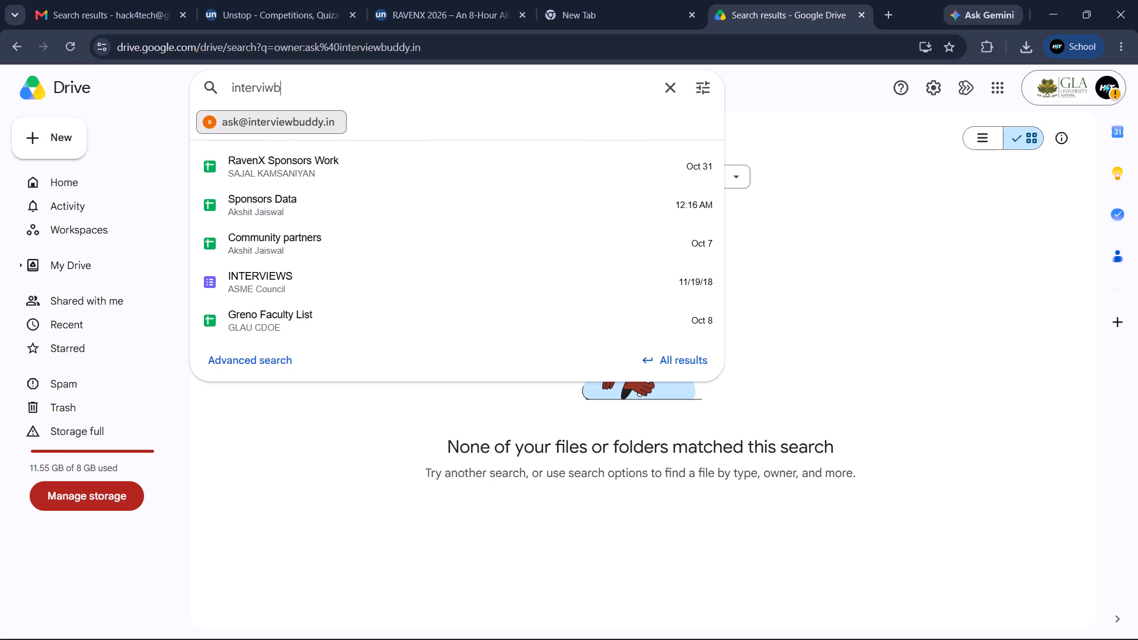
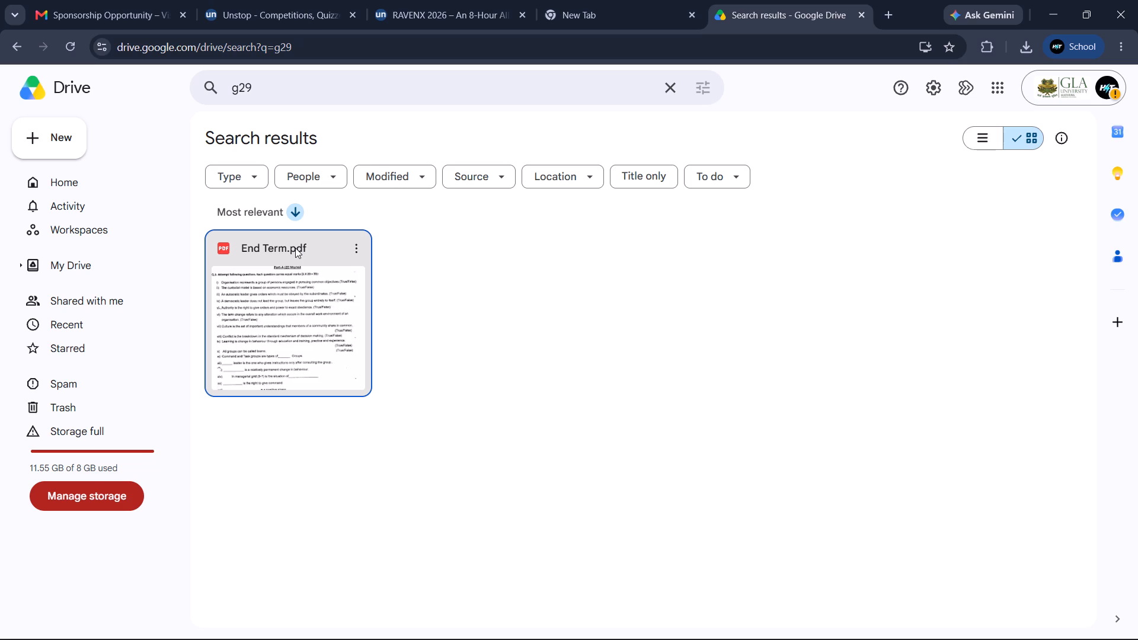
left_click(613, 0)
left_click(468, 0)
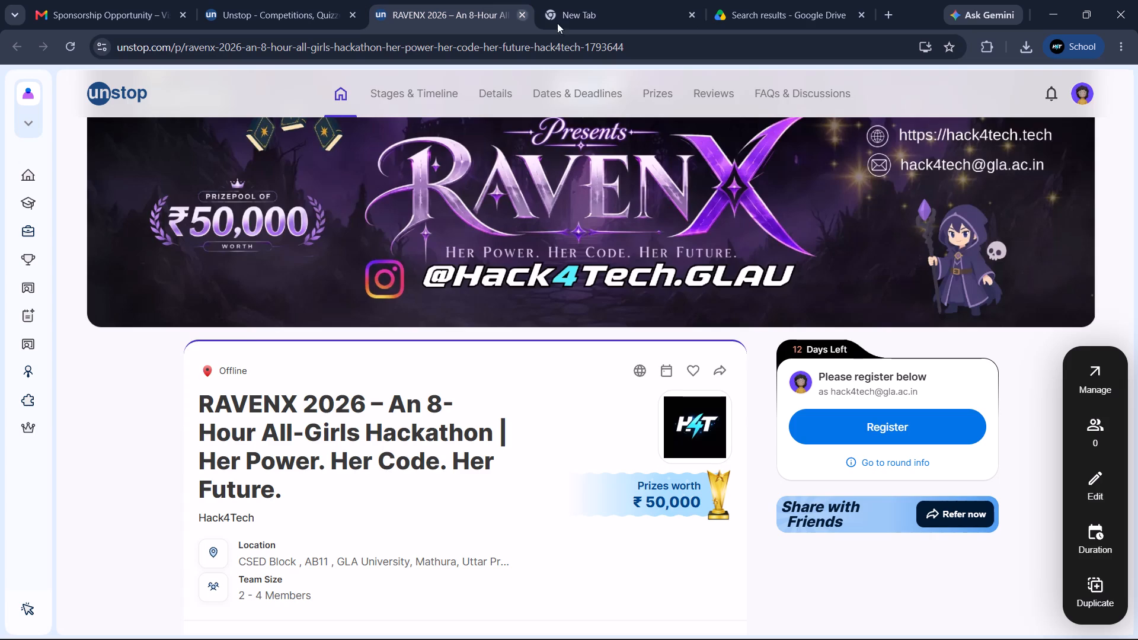
left_click(763, 11)
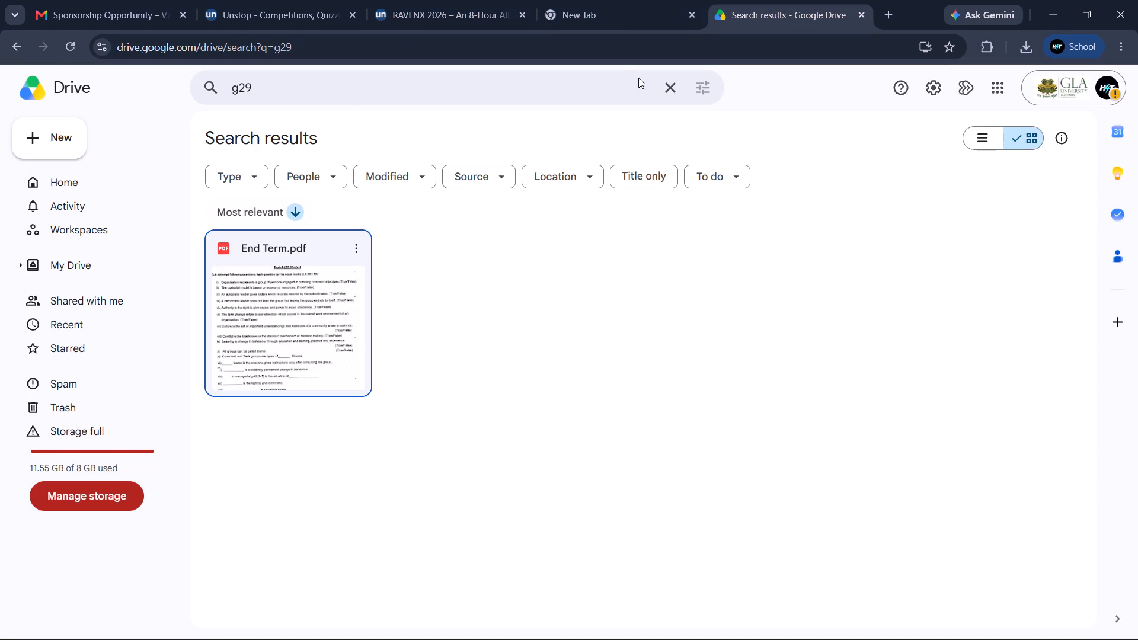
left_click(56, 187)
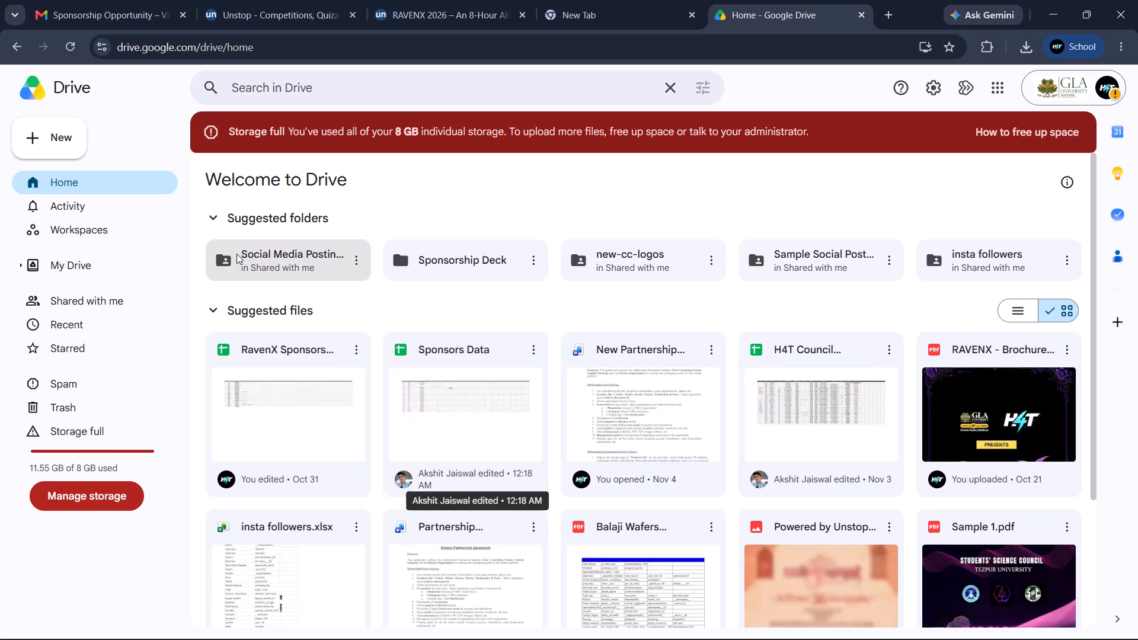
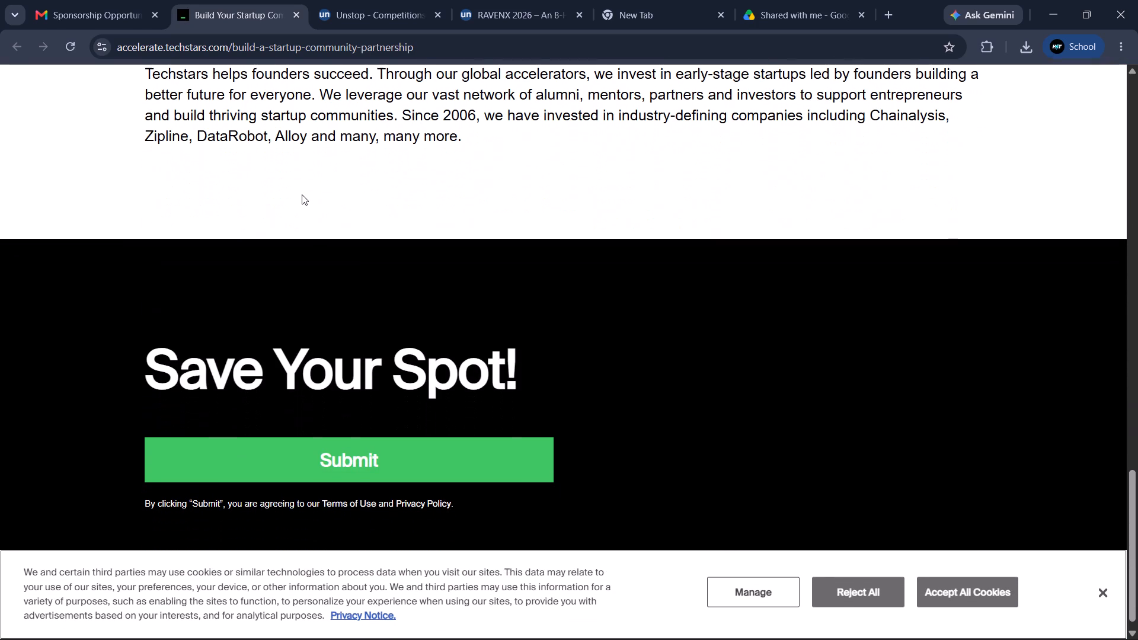
Fill in the Techstars partnership contact form with the contact's name and email, company Hack4Tech, state Uttar Pradesh and country India.
scroll(343, 426, "up", 2)
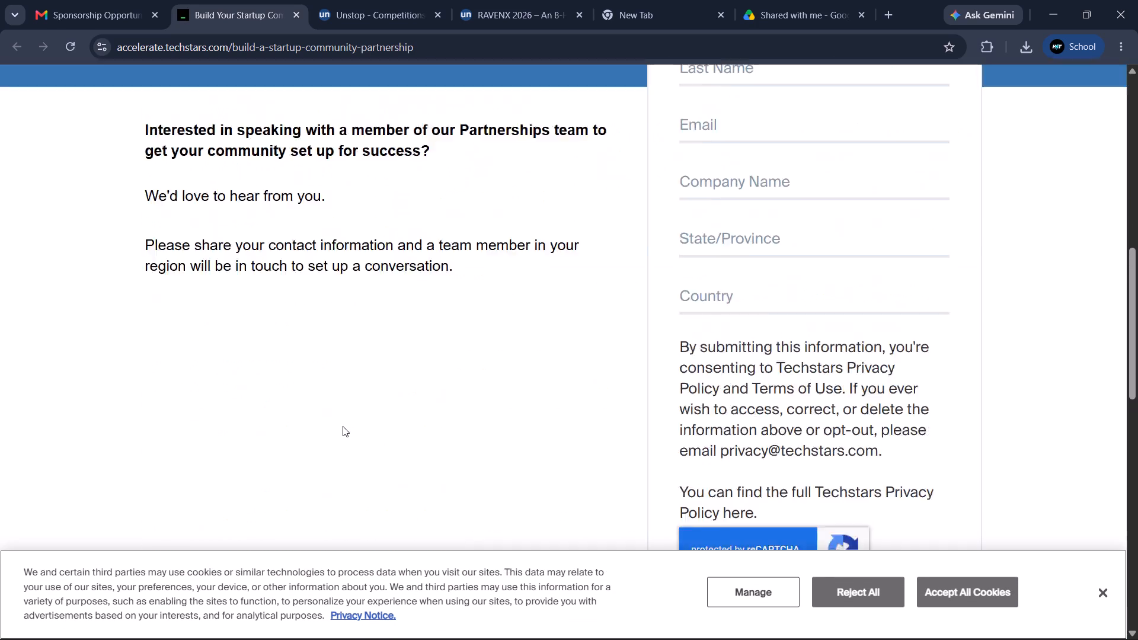
scroll(343, 426, "up", 1)
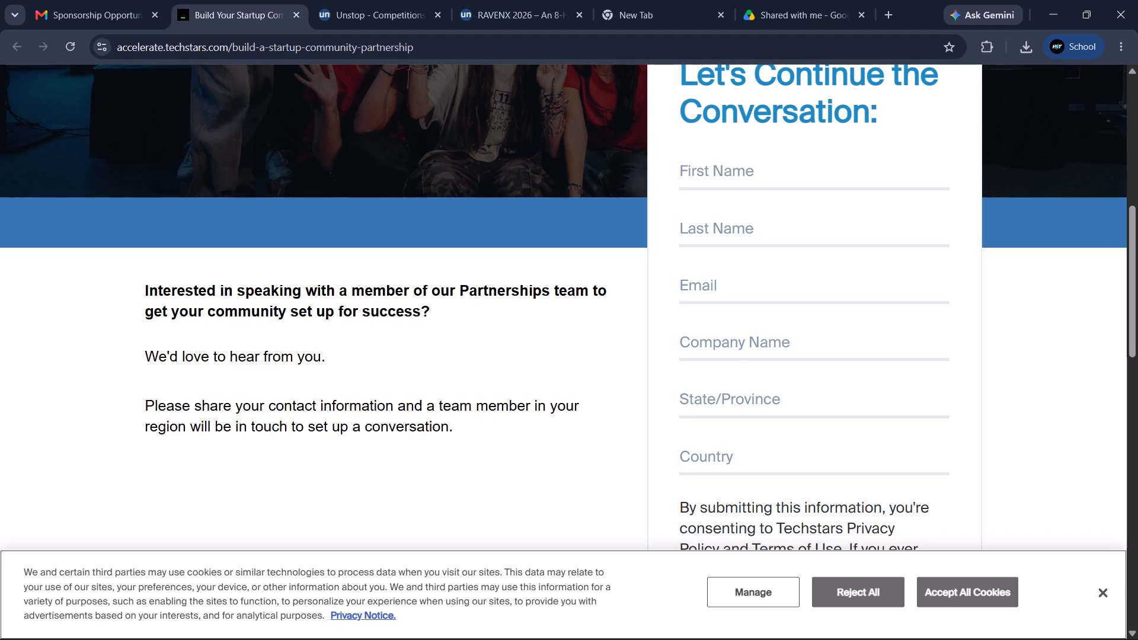
left_click(719, 190)
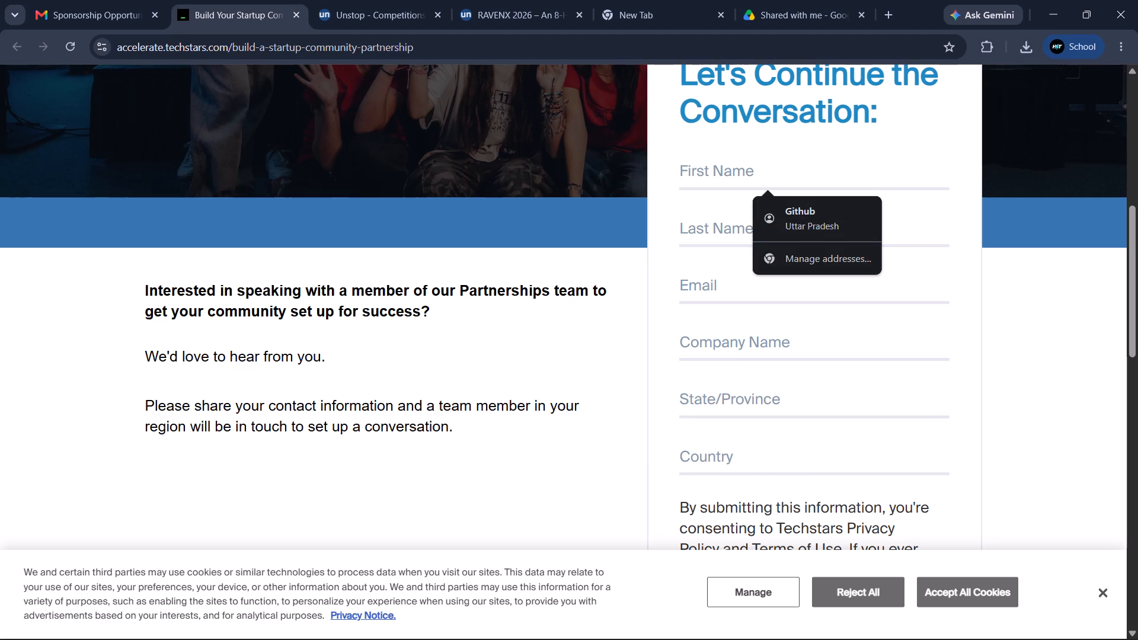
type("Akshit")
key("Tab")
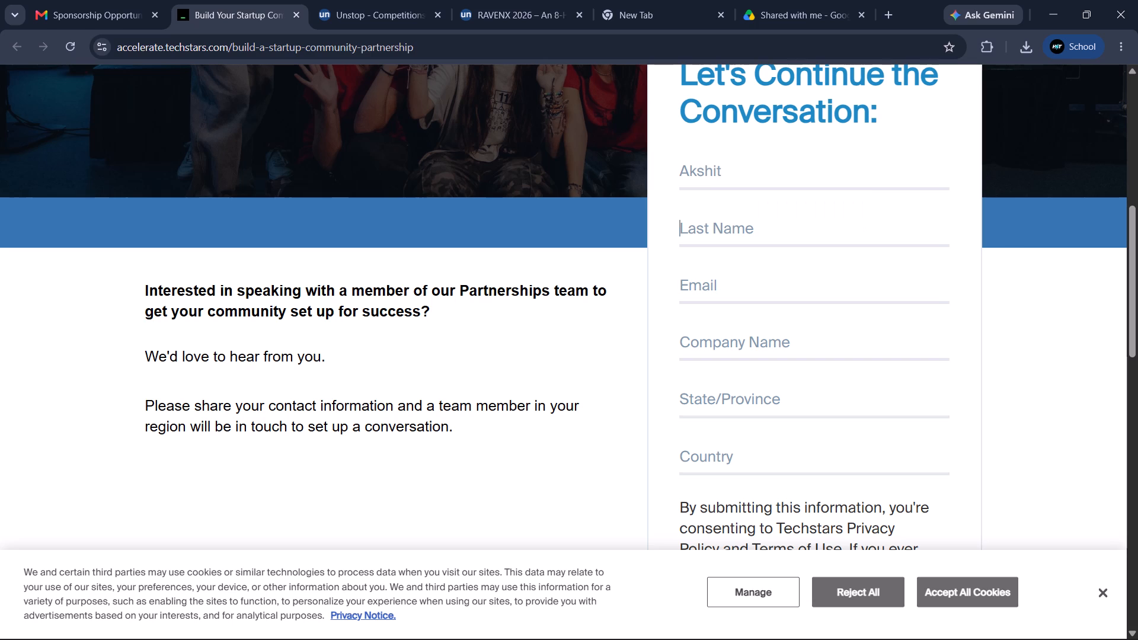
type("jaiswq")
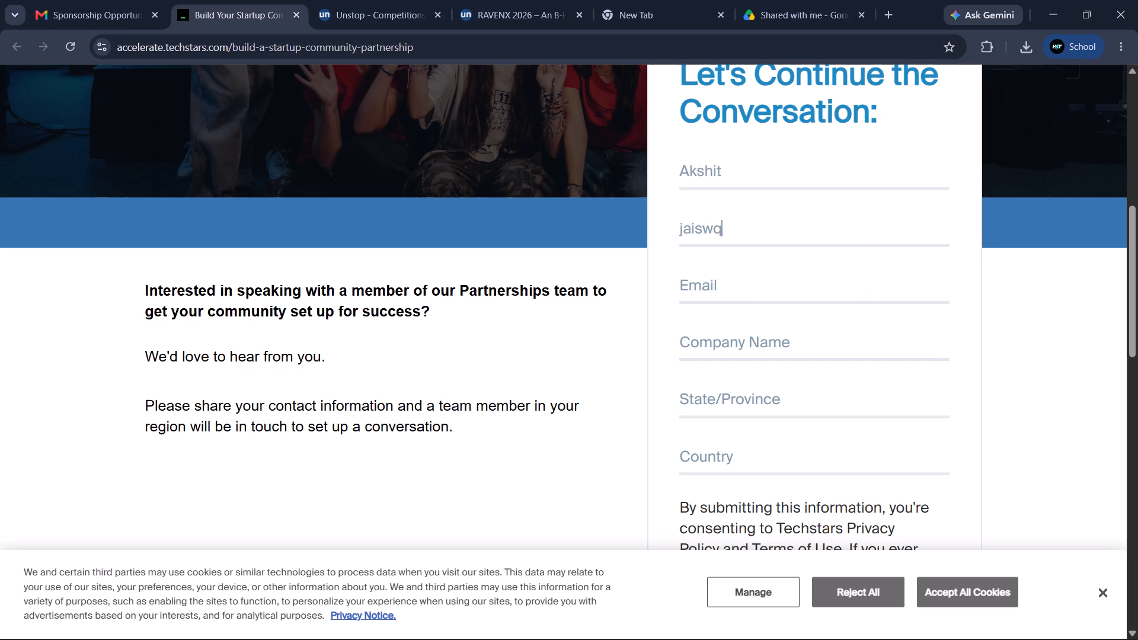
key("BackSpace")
left_click(786, 274)
key("Tab")
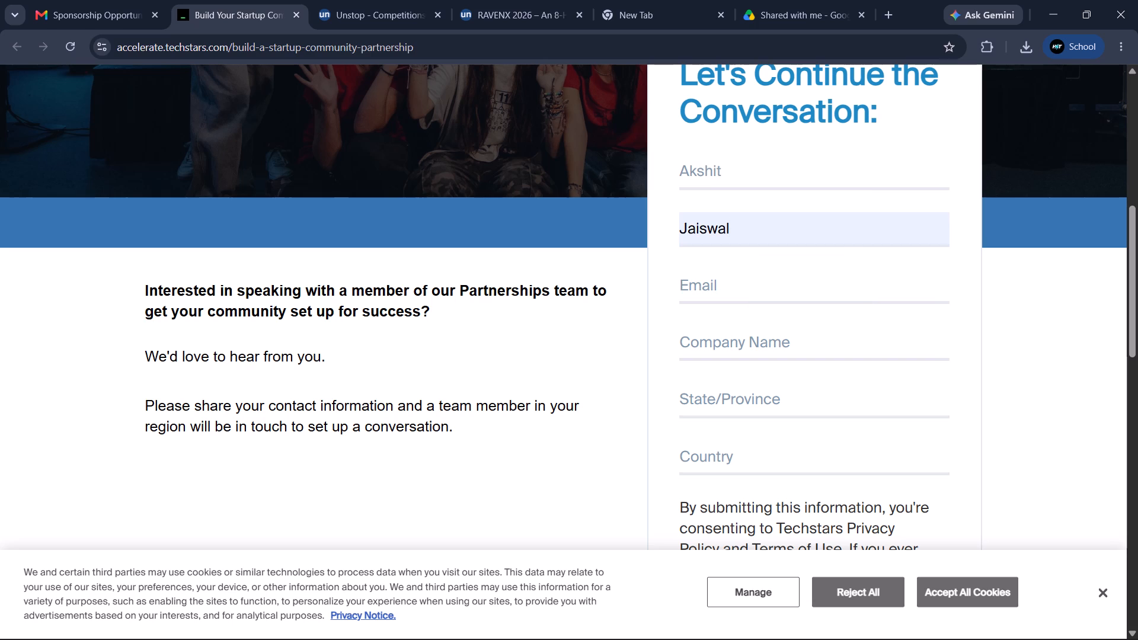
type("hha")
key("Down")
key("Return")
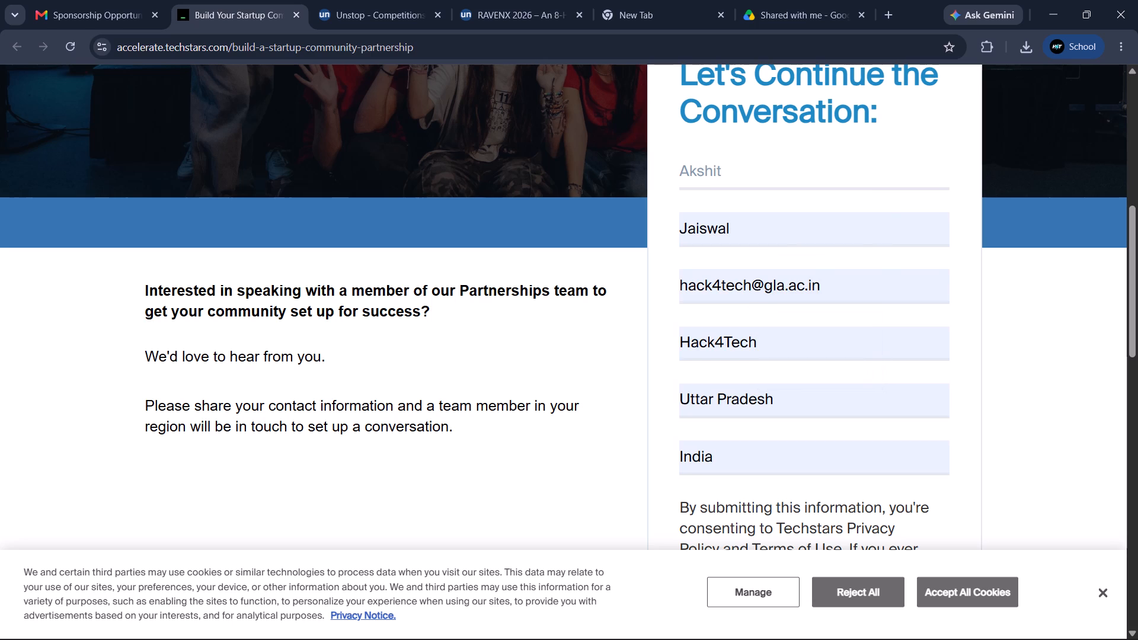
left_click(750, 440)
Submit the completed Techstars partnership contact form and dismiss the cookie notice.
scroll(749, 443, "down", 3)
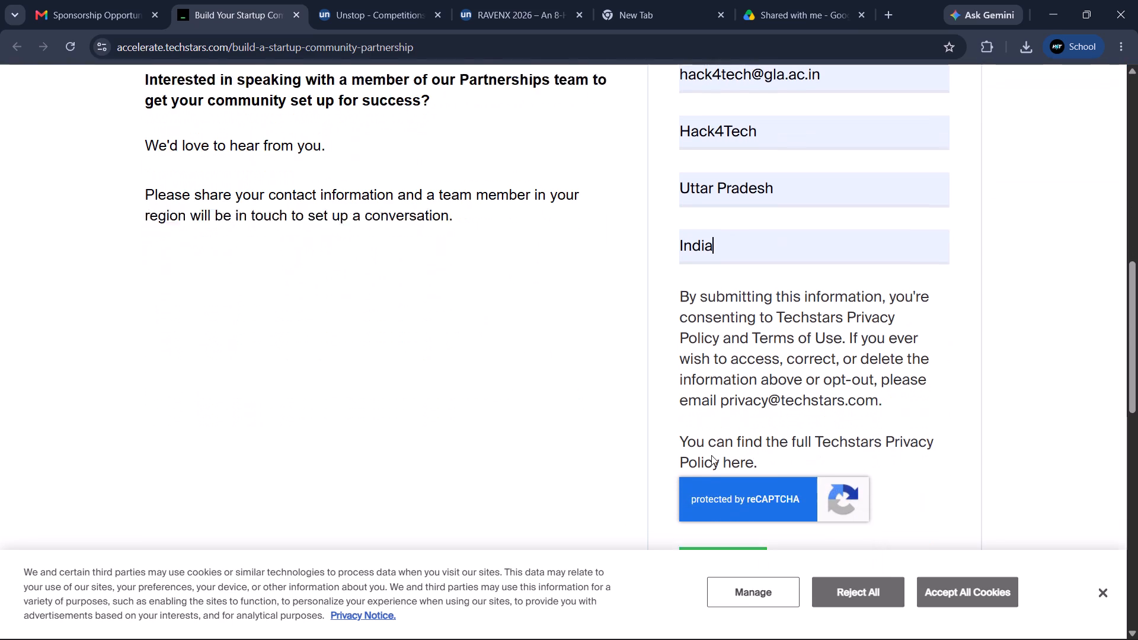
scroll(711, 455, "down", 1)
left_click(728, 534)
left_click(1107, 591)
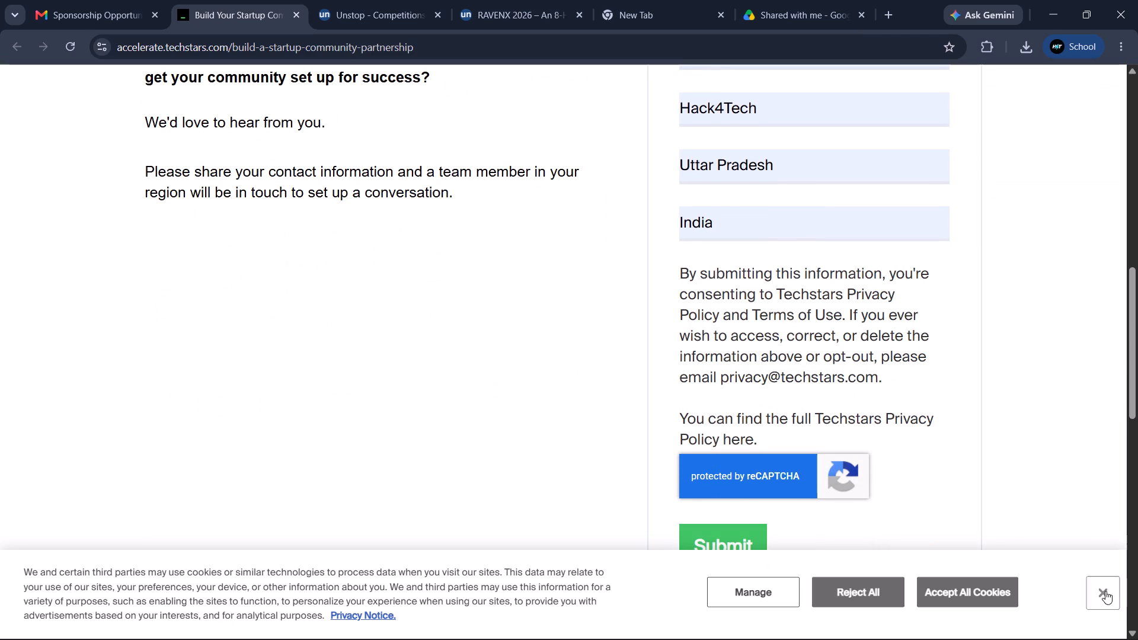
scroll(674, 357, "up", 2)
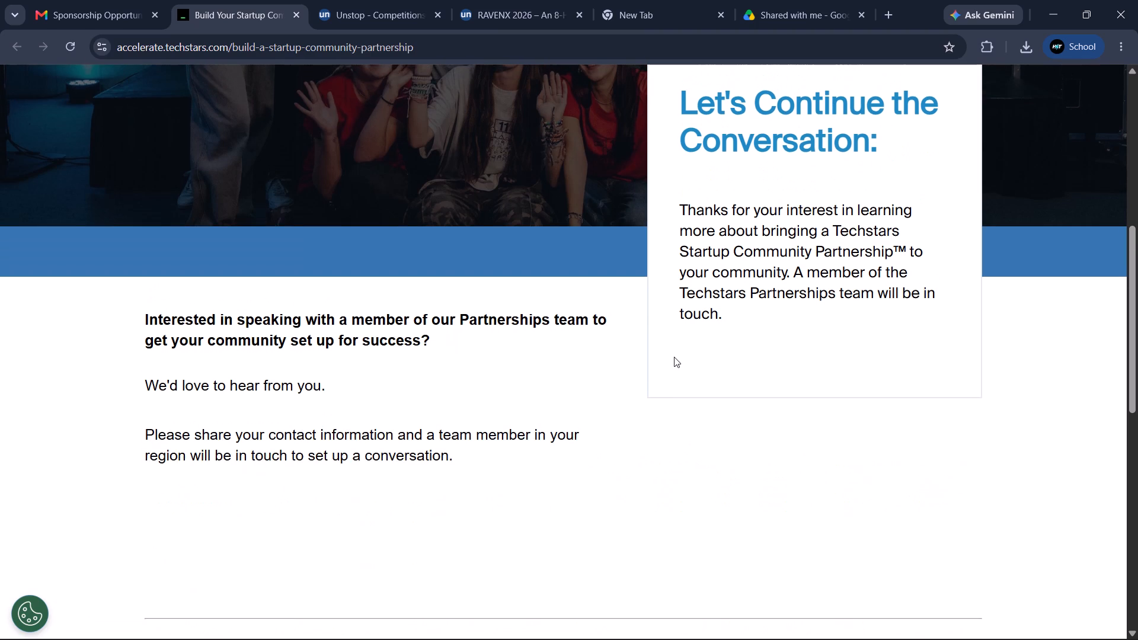
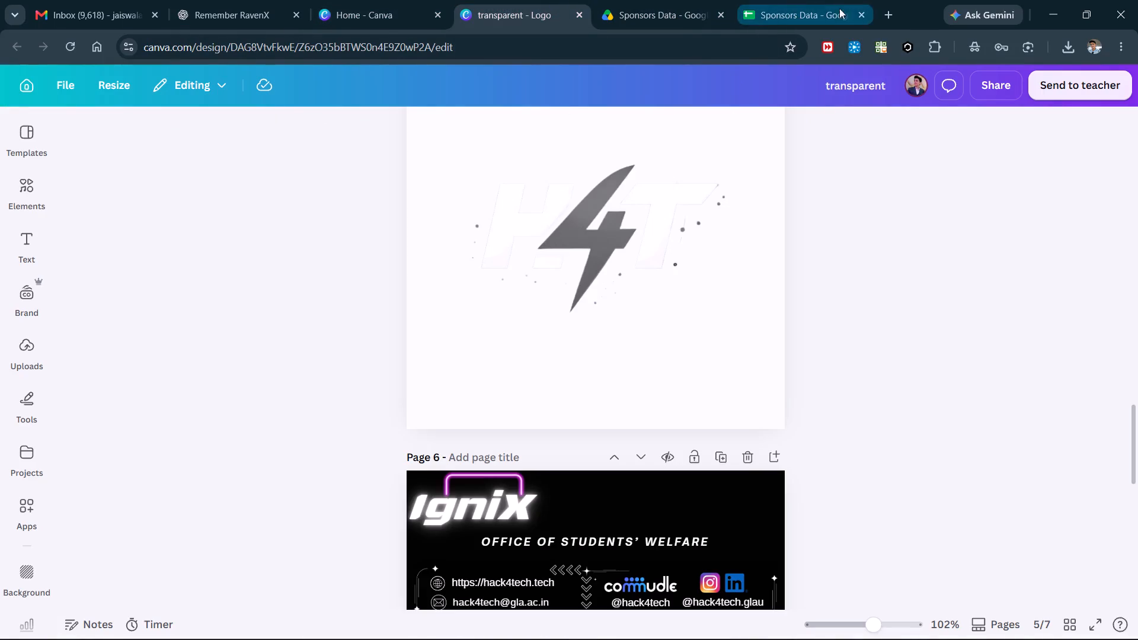
Search the web in a new tab for "interviewbussy brand assets".
left_click(890, 15)
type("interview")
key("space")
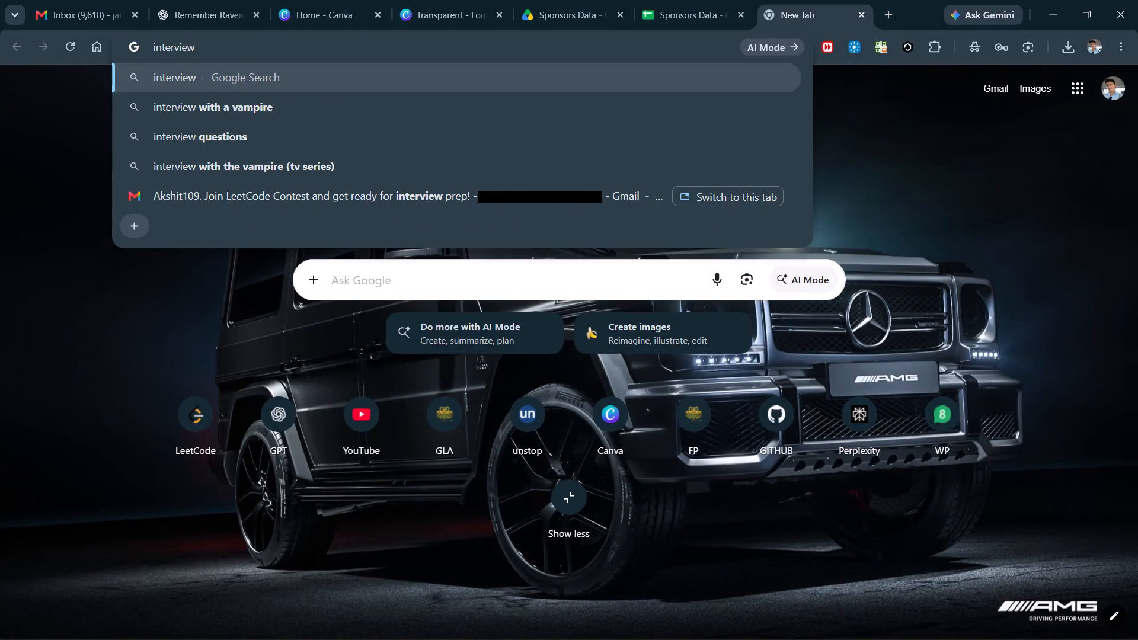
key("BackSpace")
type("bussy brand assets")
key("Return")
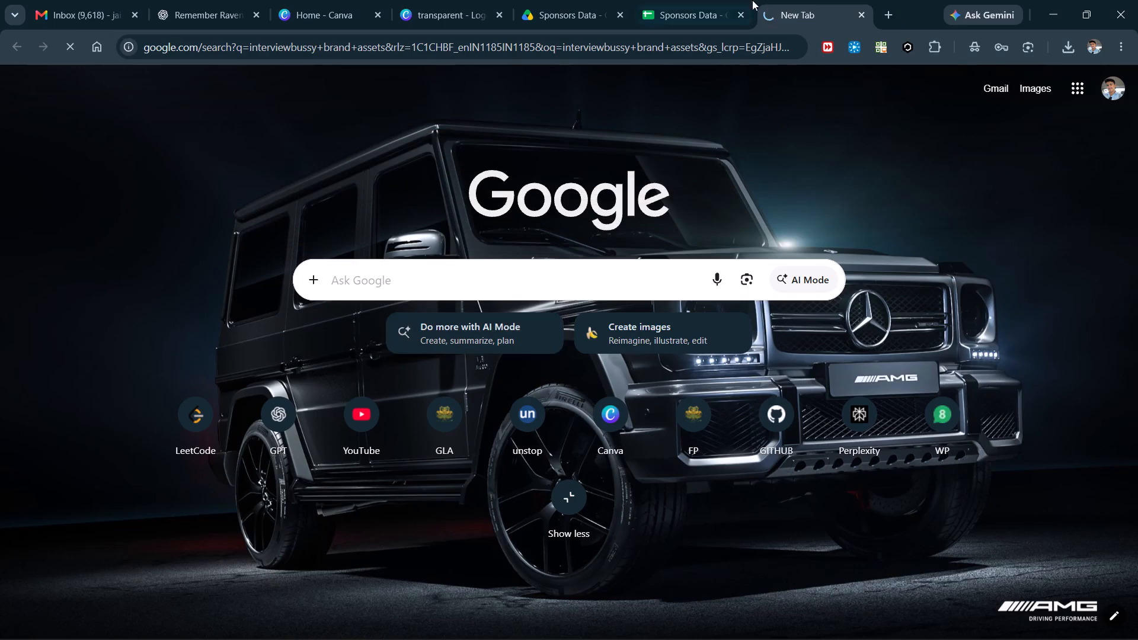
Check the RAVENX SPONSORS sheet in Sponsors Data while the brand assets search loads.
left_click(678, 0)
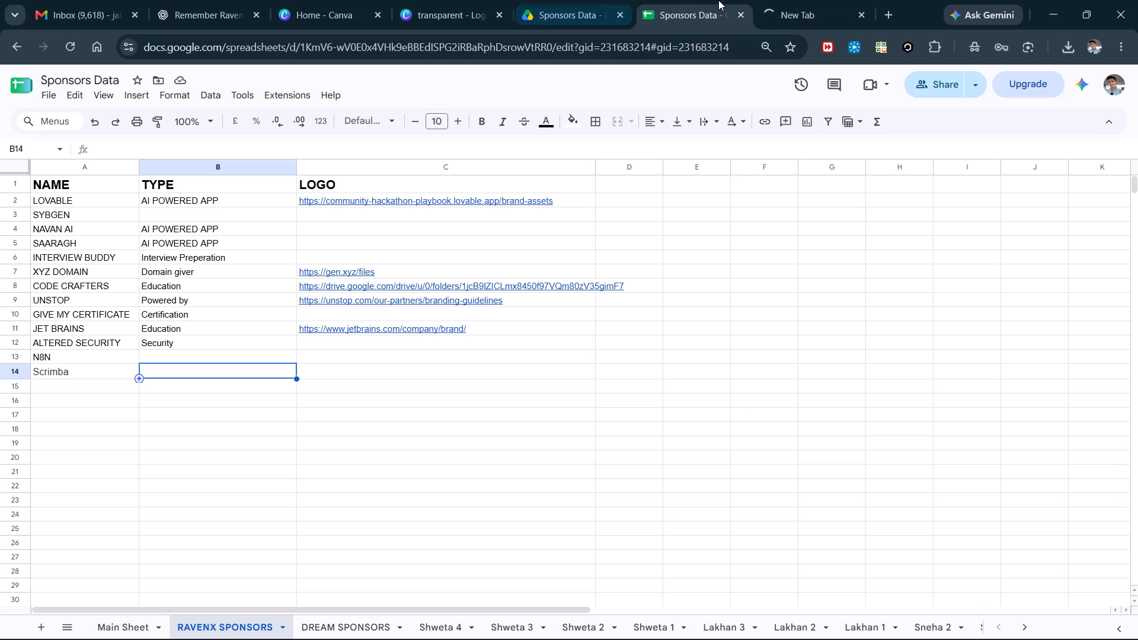
left_click(820, 2)
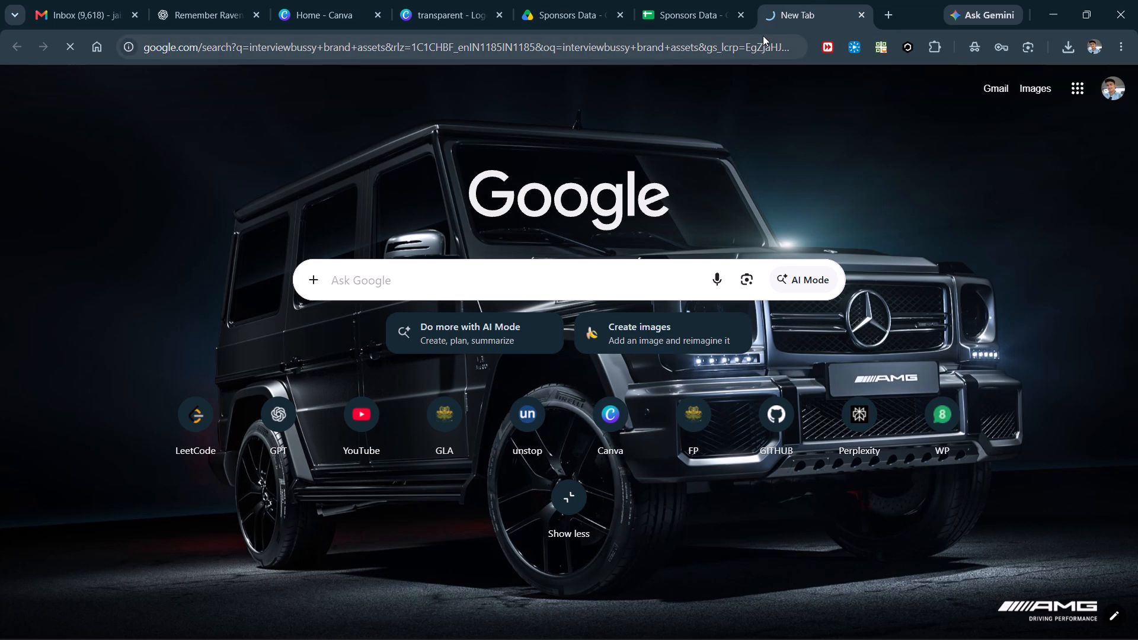
left_click(688, 1)
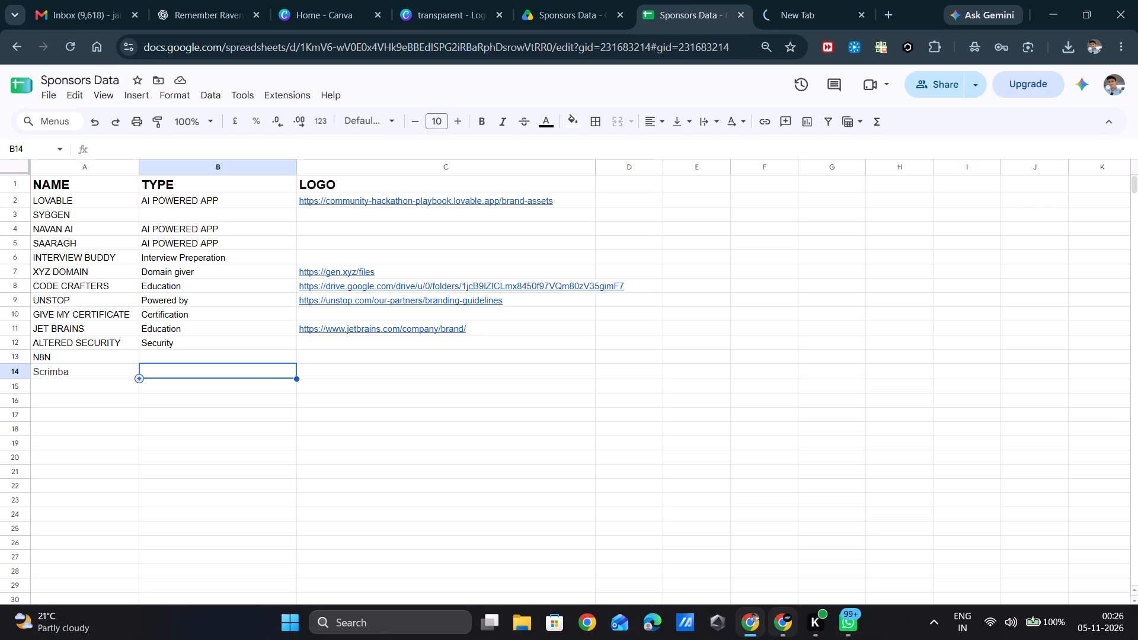
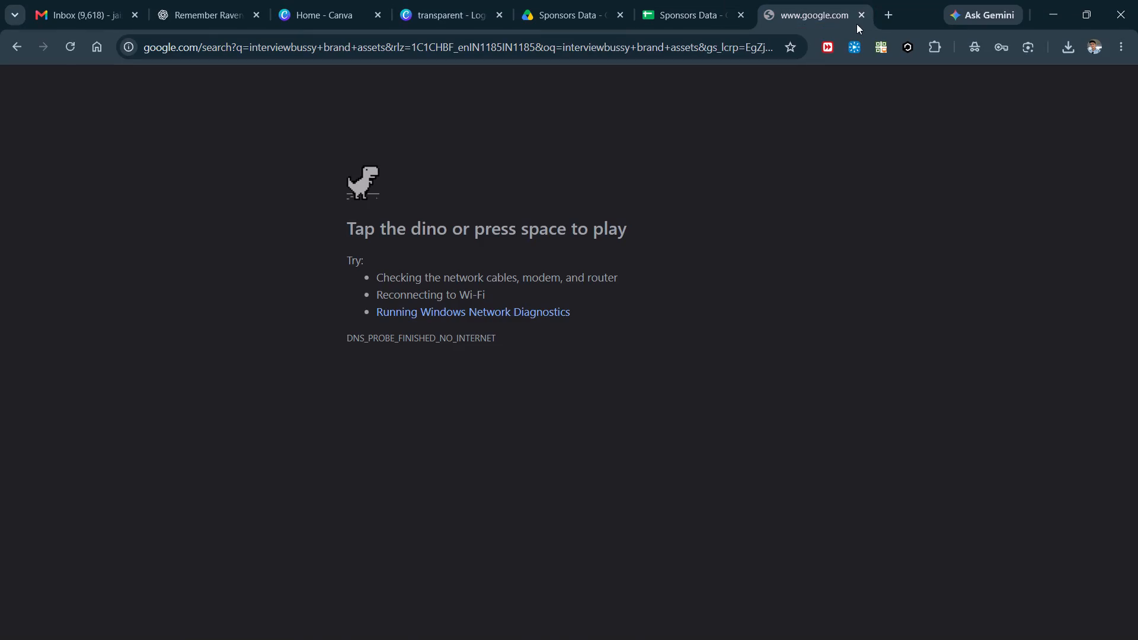
Close the web search page for the InterviewBuddy brand assets and return to the Sponsors Data sheet.
left_click(867, 16)
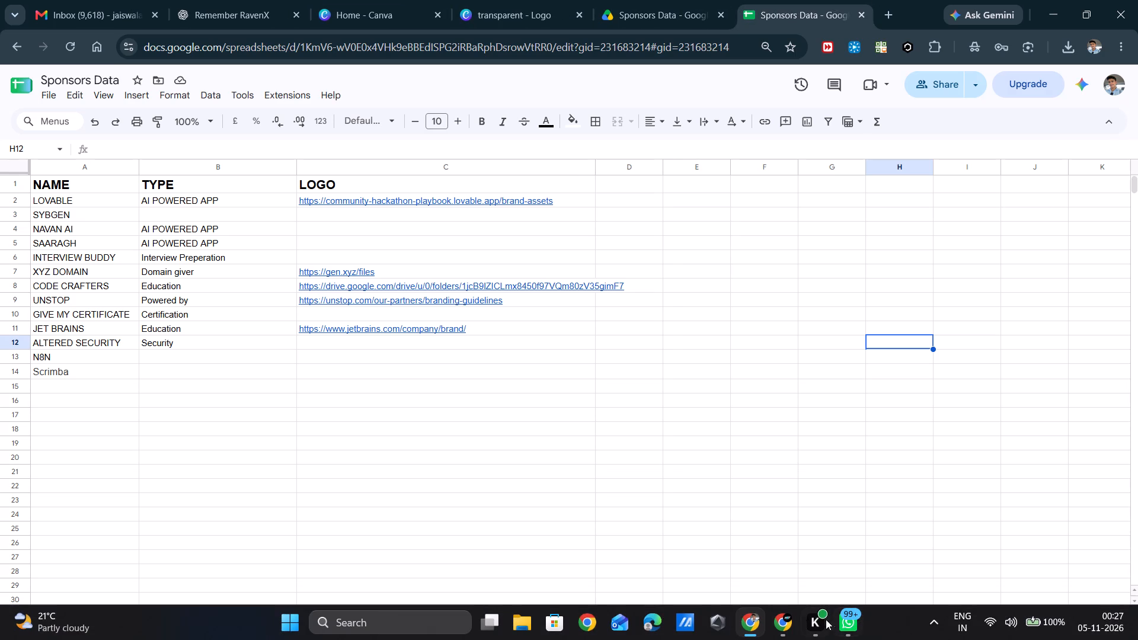
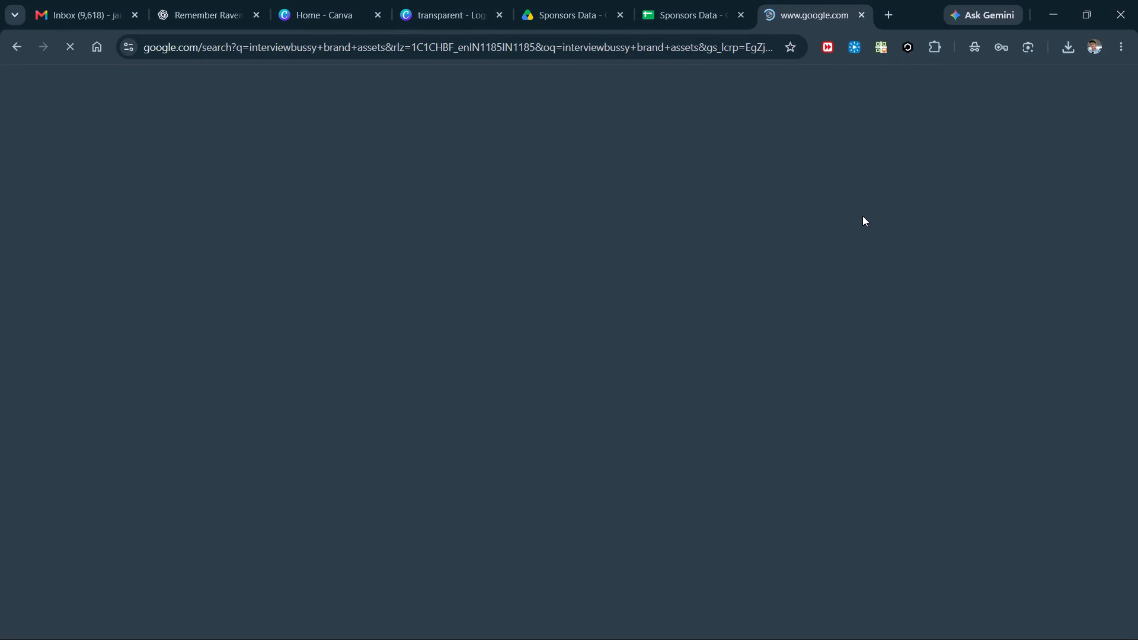
Open the Brandfetch result "InterviewBuddy Logo & Brand Assets (SVG, PNG and vector)" from the web search results.
scroll(357, 504, "down", 1)
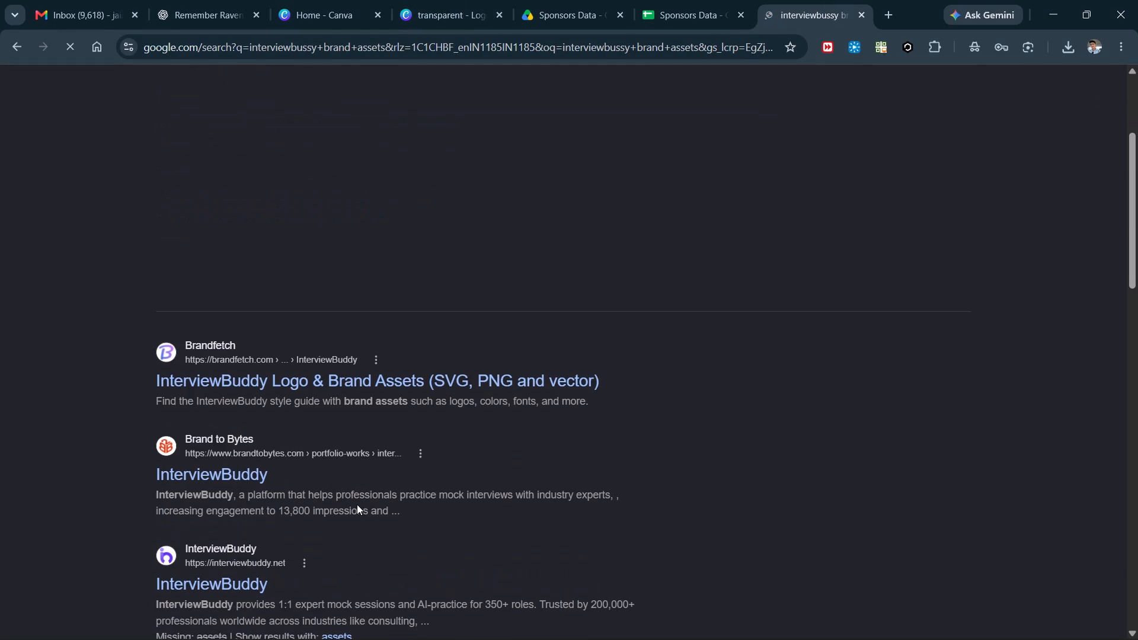
scroll(357, 504, "down", 1)
left_click(326, 369)
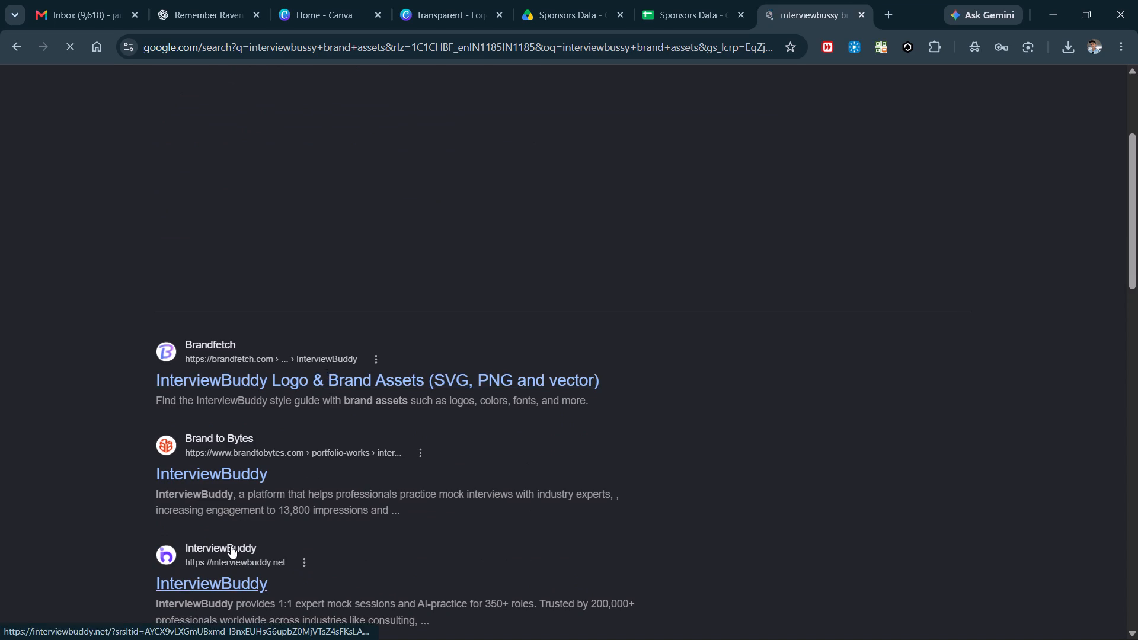
left_click(445, 385)
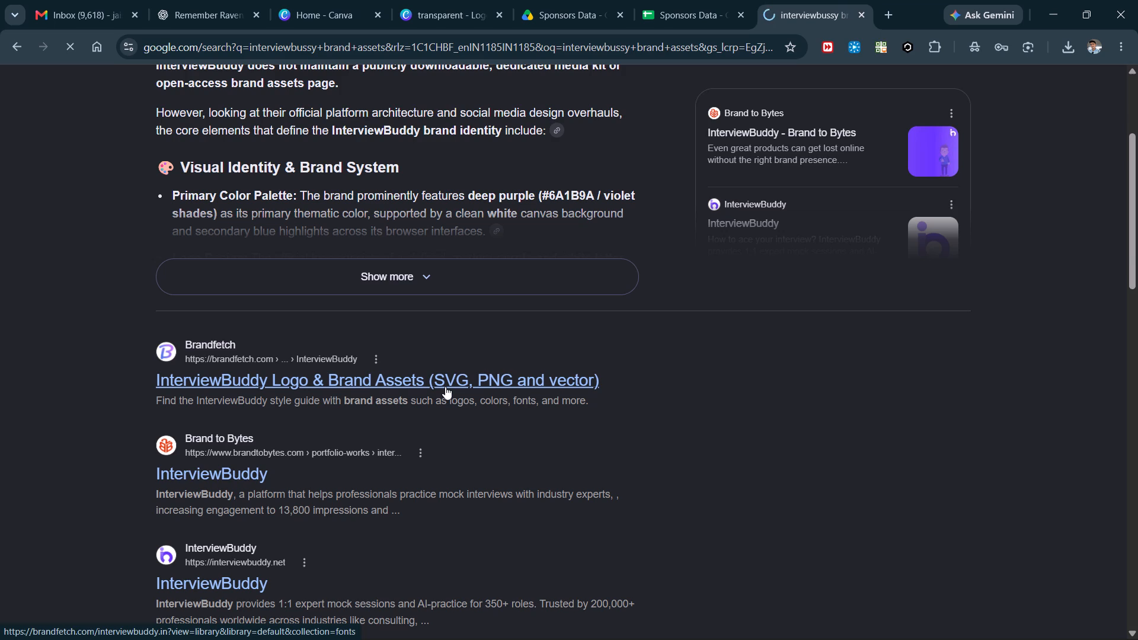
scroll(445, 386, "up", 3)
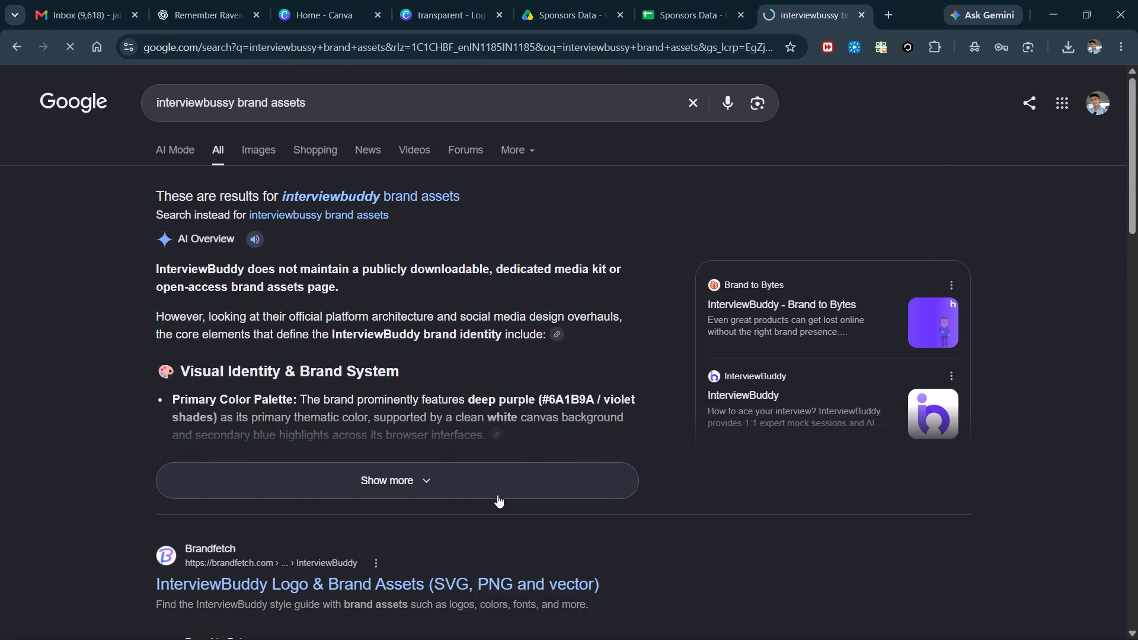
scroll(497, 495, "down", 3)
scroll(497, 495, "up", 1)
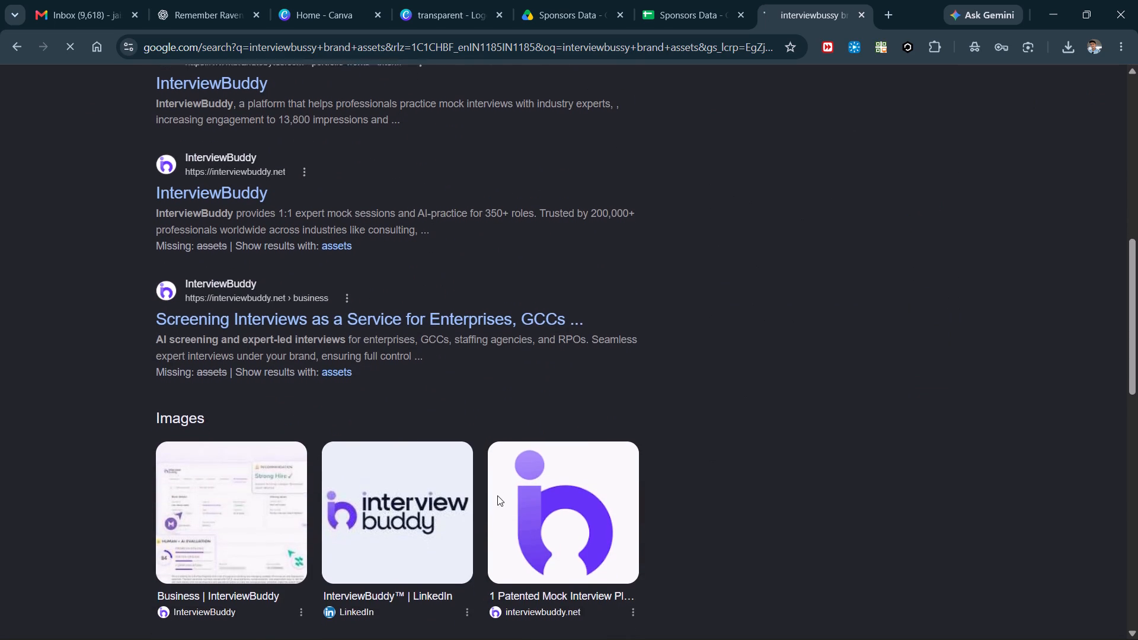
scroll(497, 495, "up", 1)
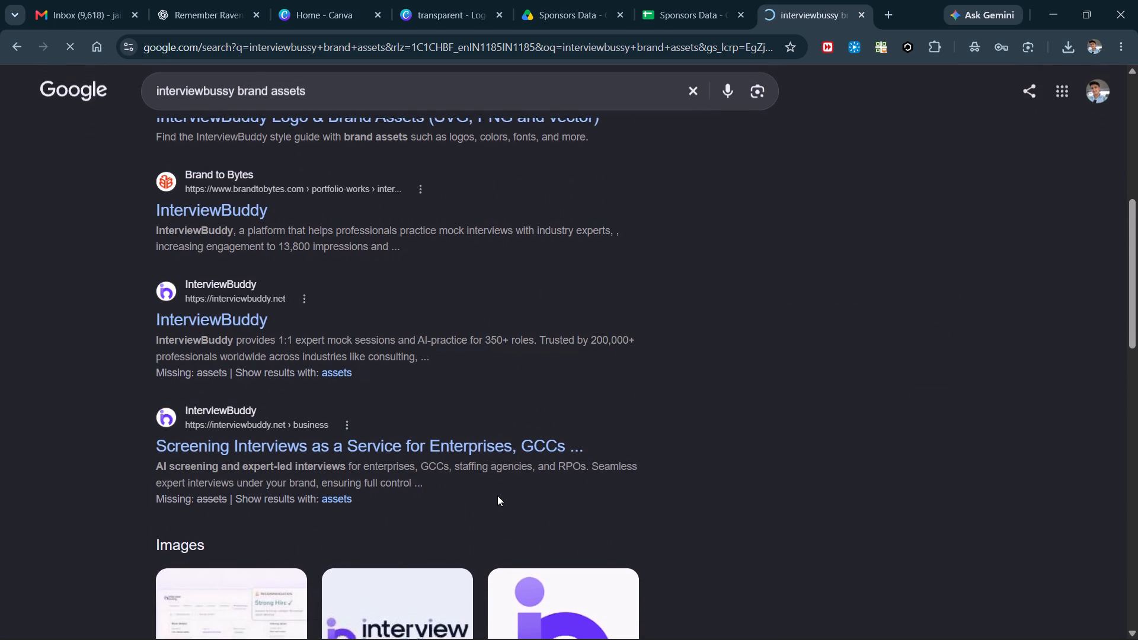
scroll(497, 495, "up", 5)
Check the RAVENX SPONSORS sheet in Sponsors Data and return to the InterviewBuddy page on Brandfetch.
left_click_drag(669, 0, 669, 8)
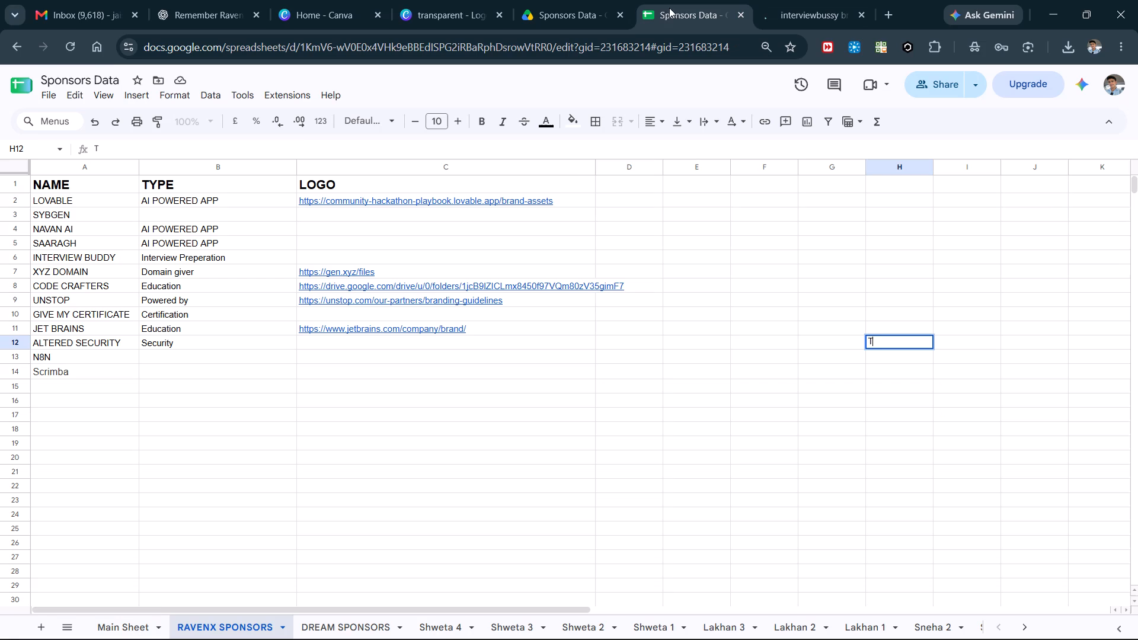
left_click_drag(669, 8, 670, 17)
left_click(781, 0)
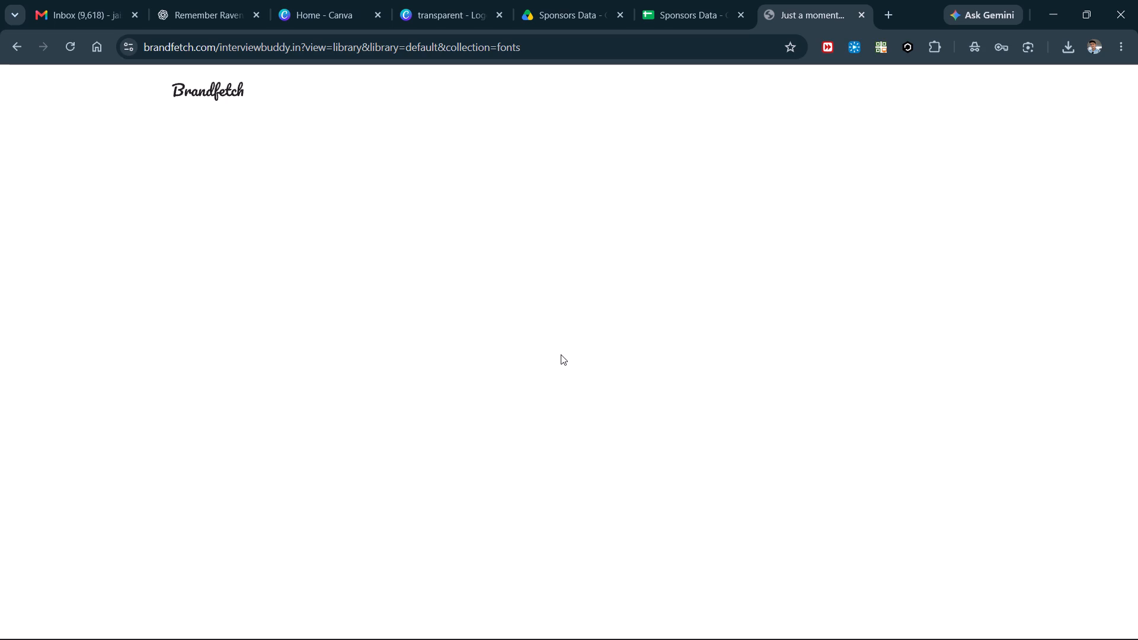
Go back to the search results and reopen the Brandfetch page for the InterviewBuddy logo and brand assets.
scroll(561, 354, "down", 5)
scroll(185, 218, "right", 8)
scroll(191, 408, "down", 1)
left_click(258, 413)
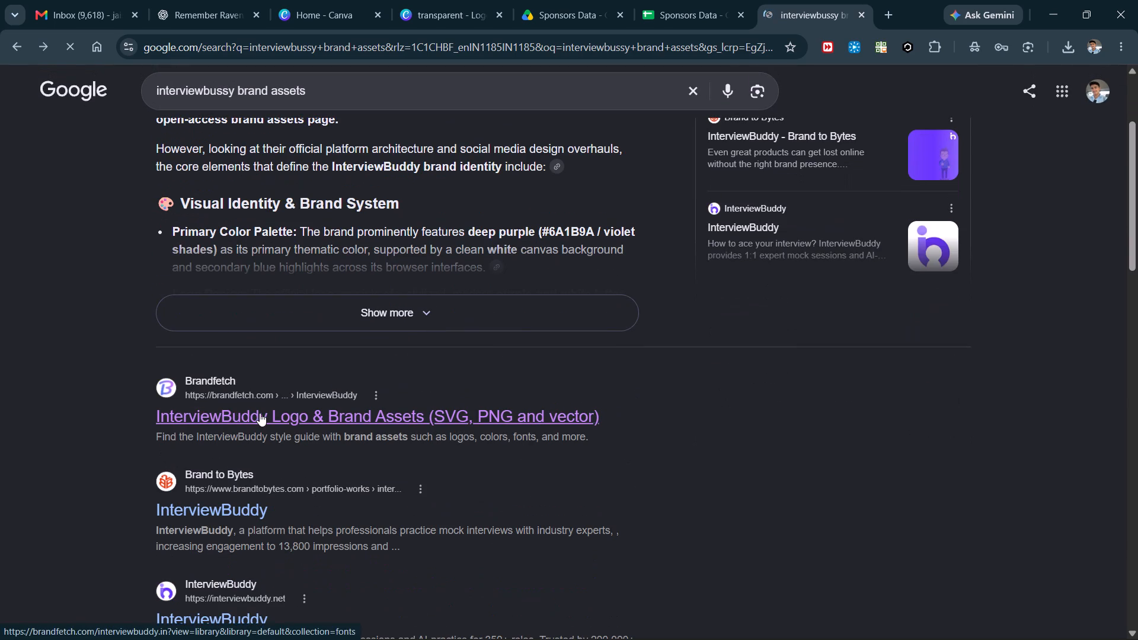
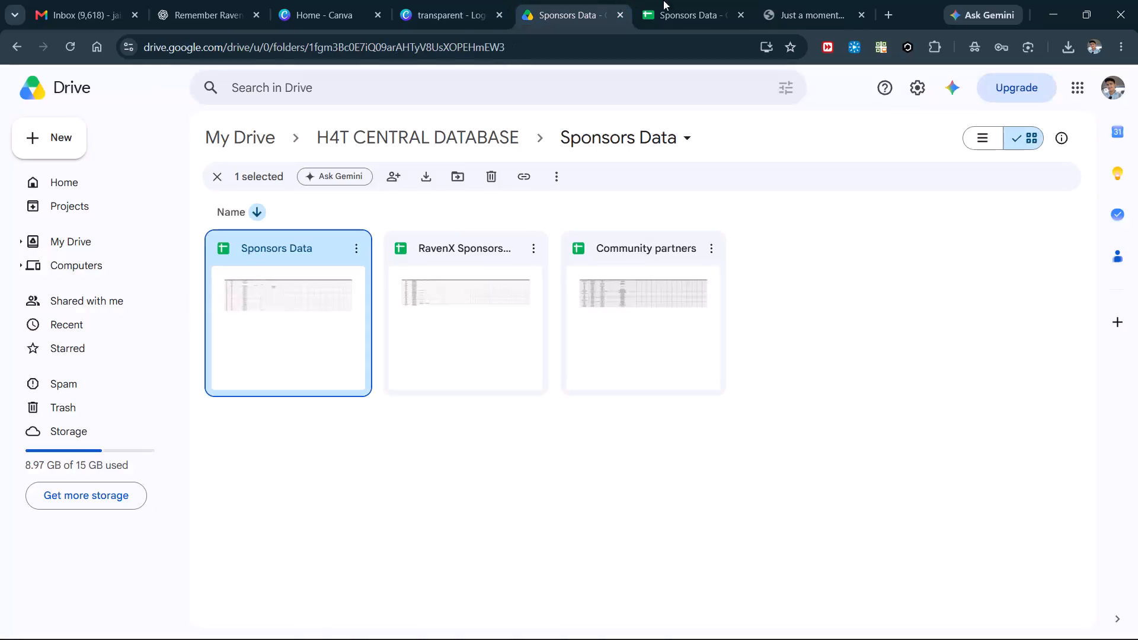
Check the LOGO column of the RAVENX SPONSORS sheet in the Sponsors Data spreadsheet.
left_click(692, 0)
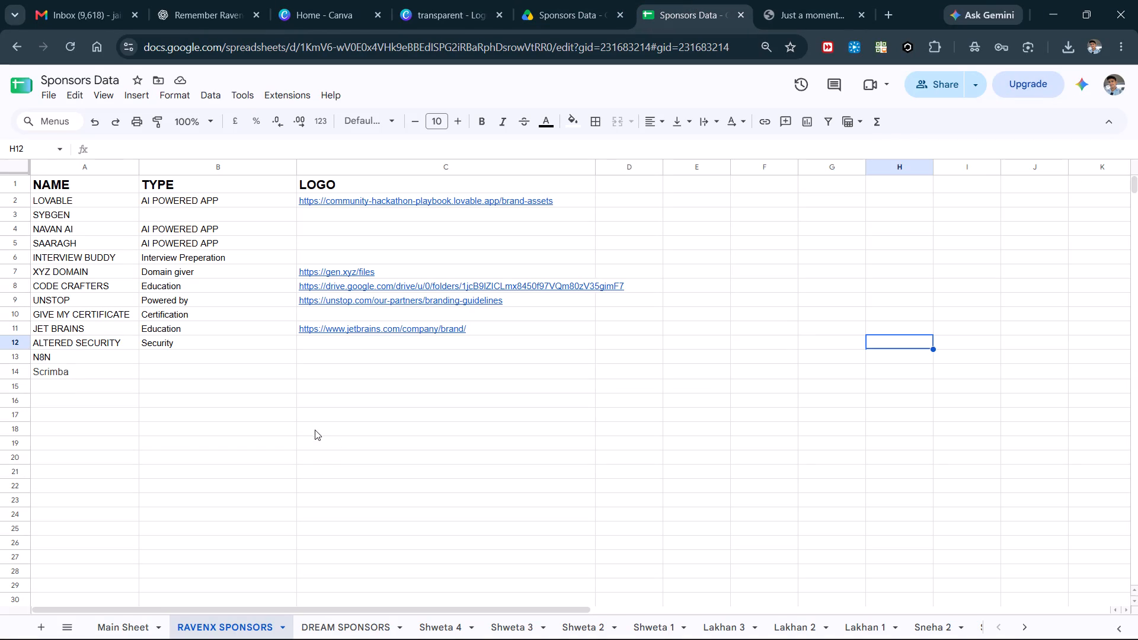
left_click(313, 428)
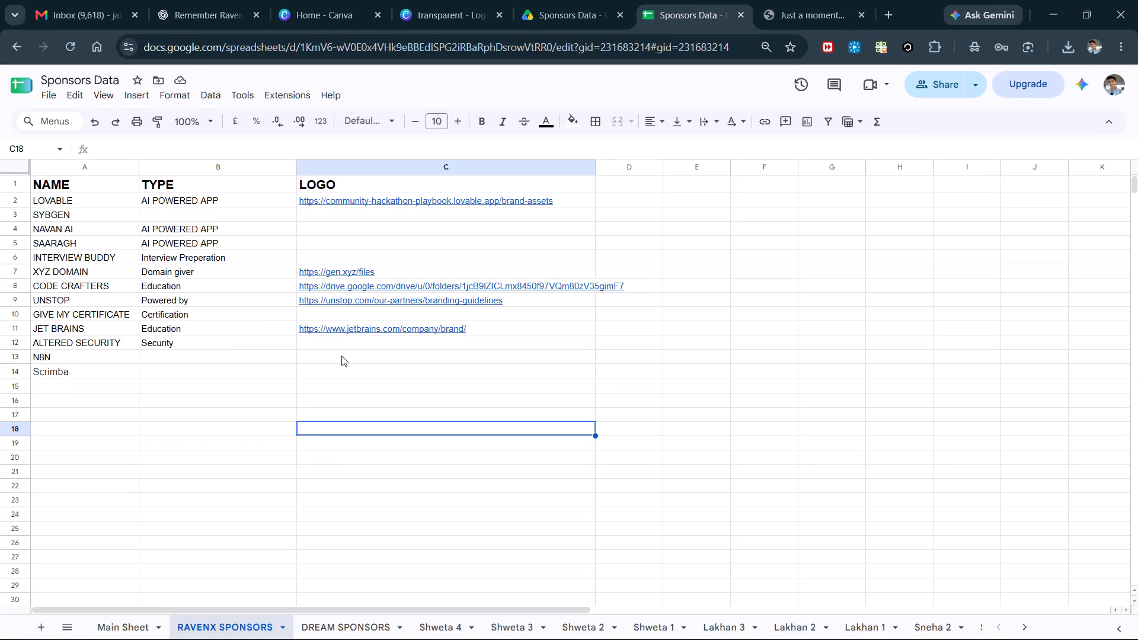
left_click(336, 313)
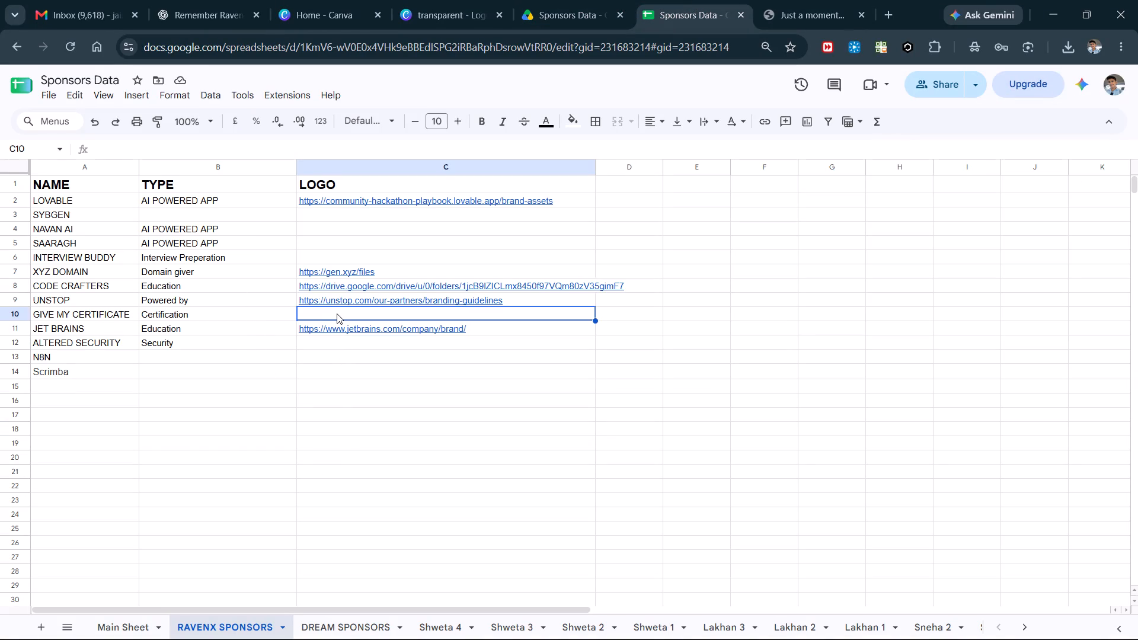
Return to Brandfetch, complete the human verification, and show the Logos collection in InterviewBuddy's brand library.
left_click(770, 5)
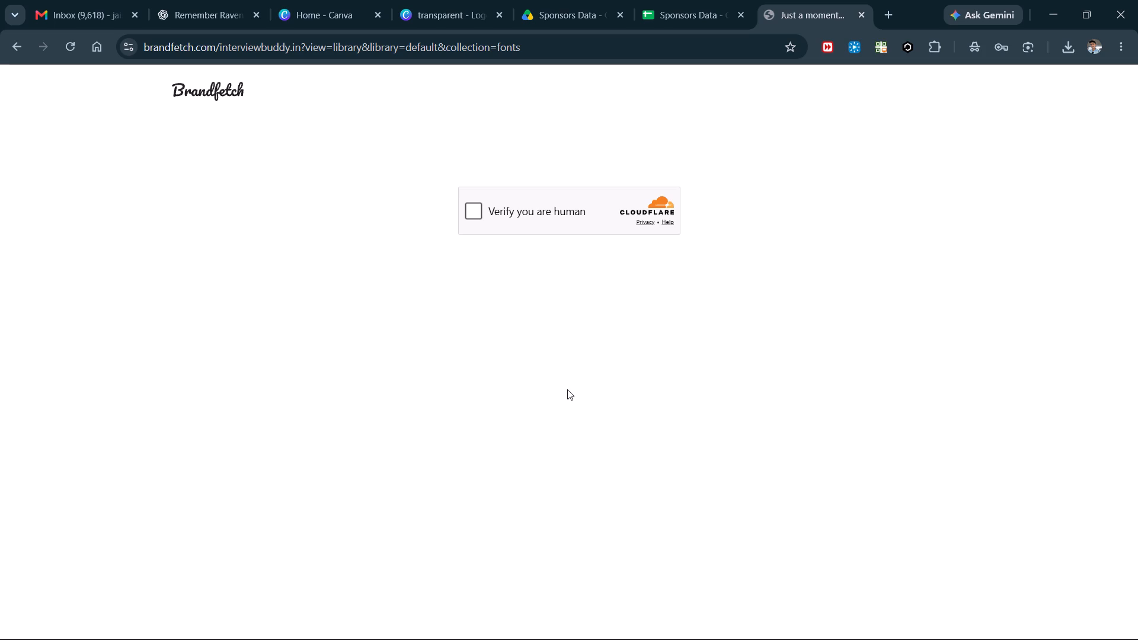
left_click(480, 210)
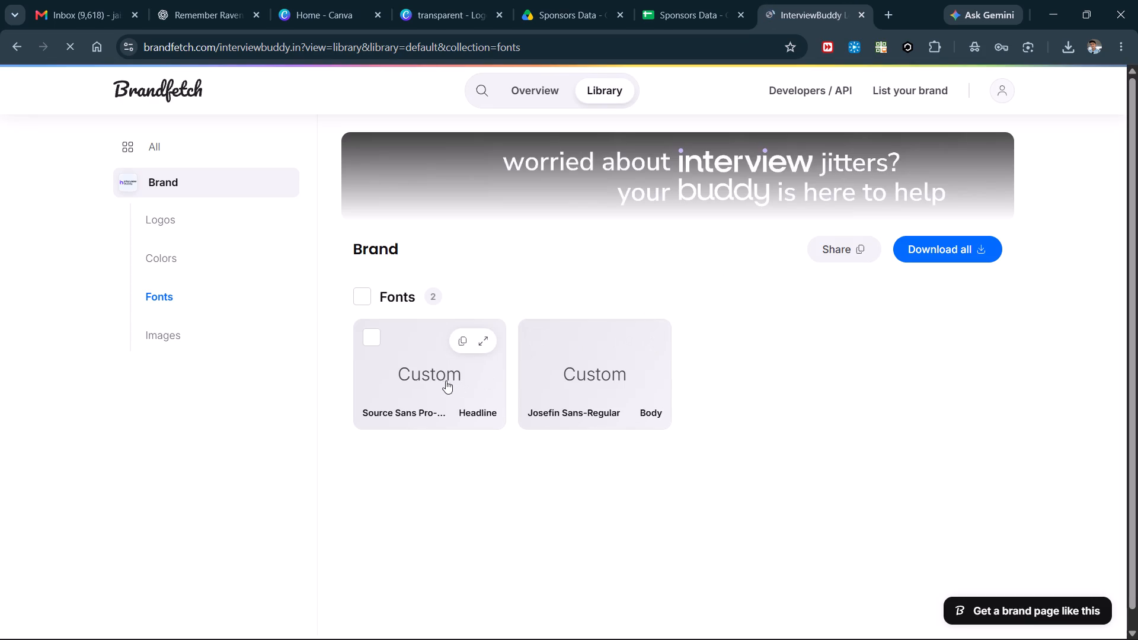
scroll(501, 472, "down", 1)
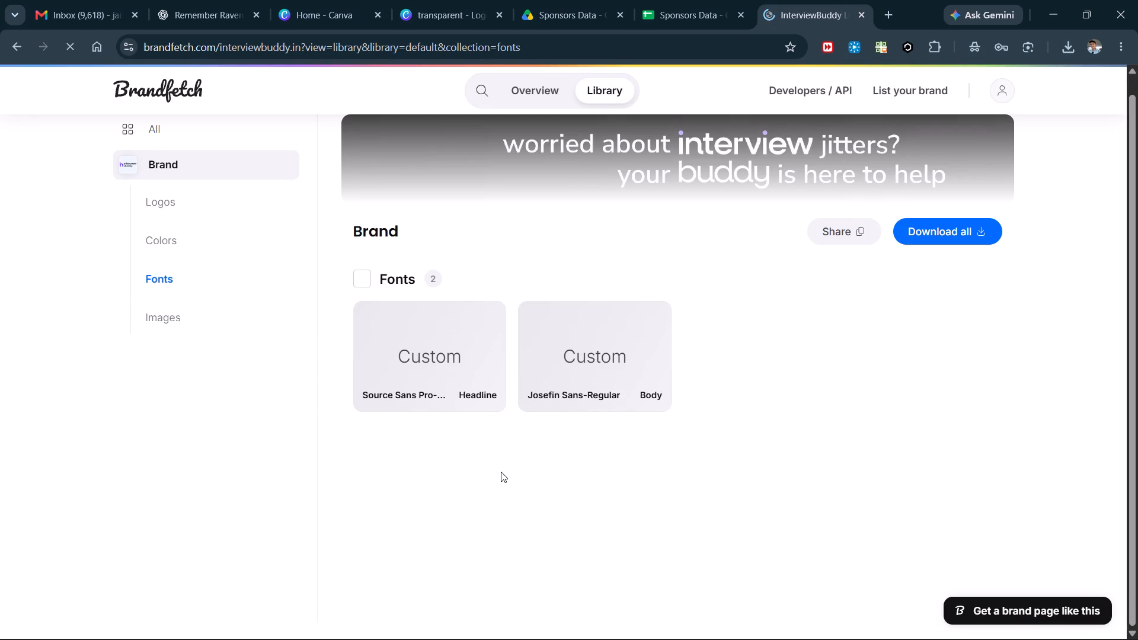
scroll(501, 472, "down", 2)
left_click(202, 212)
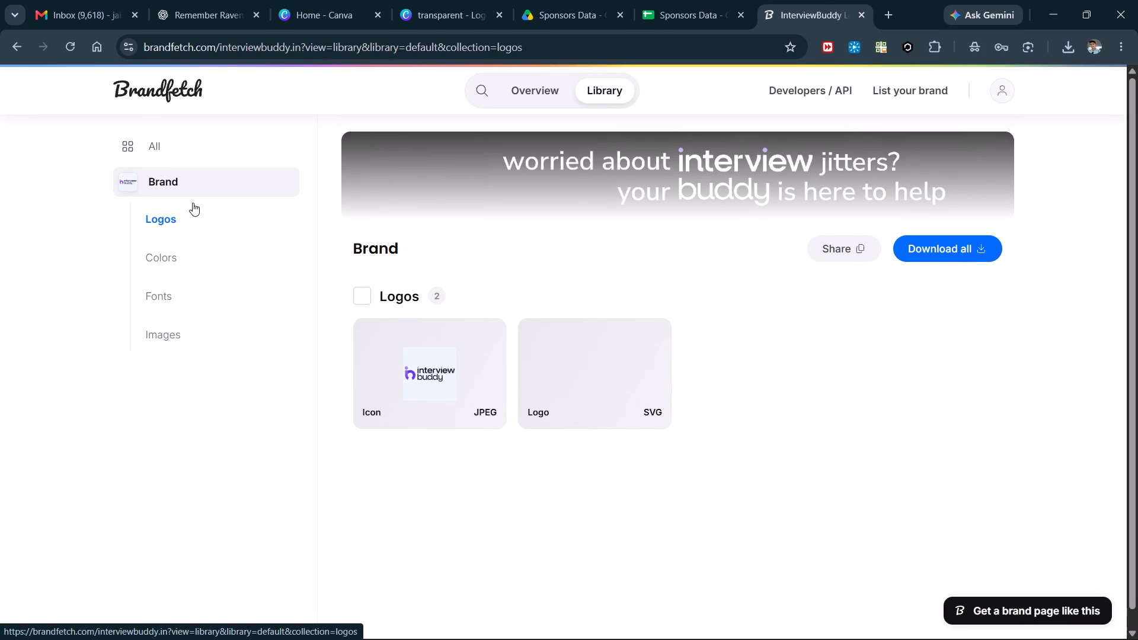
View the Logos collection in InterviewBuddy's brand library and switch to the Sponsors Data folder in Google Drive.
left_click(172, 212)
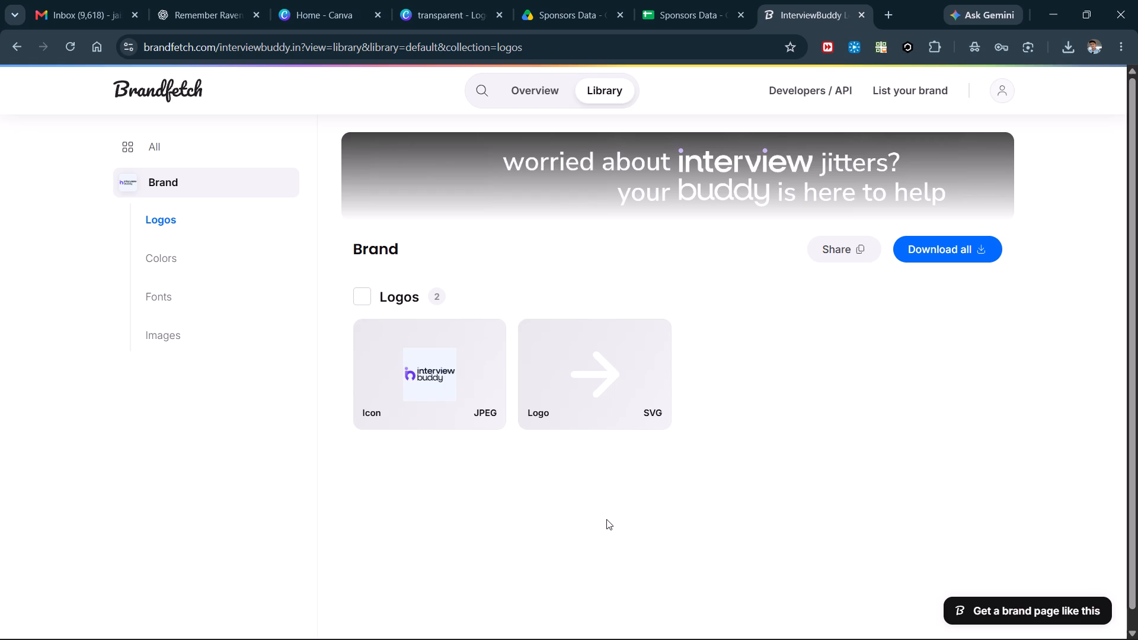
left_click(719, 0)
left_click(576, 0)
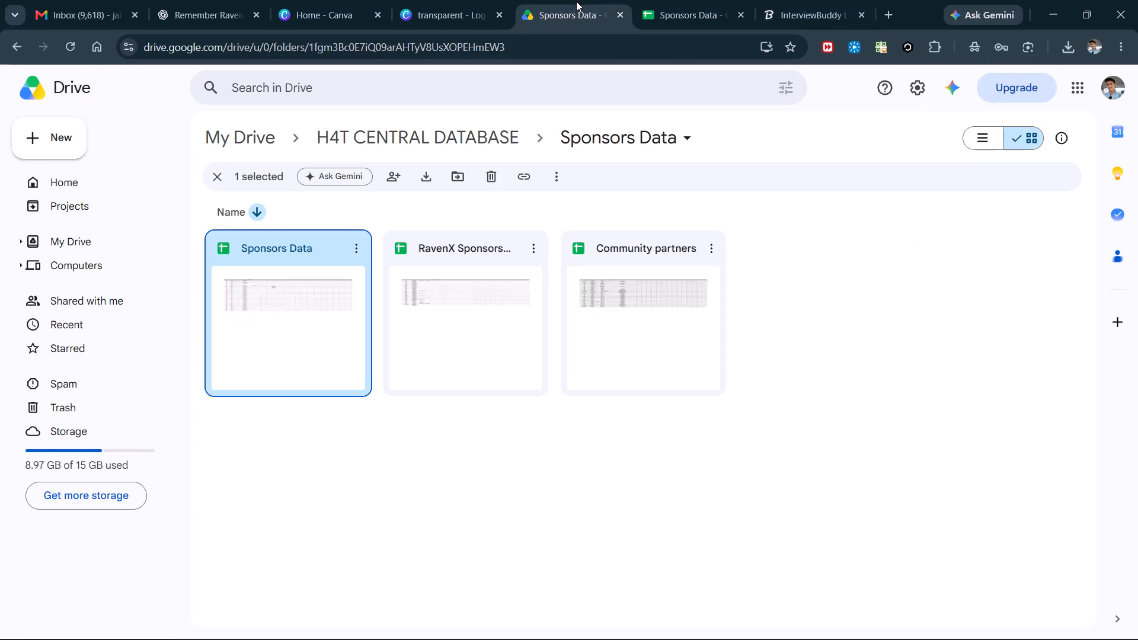
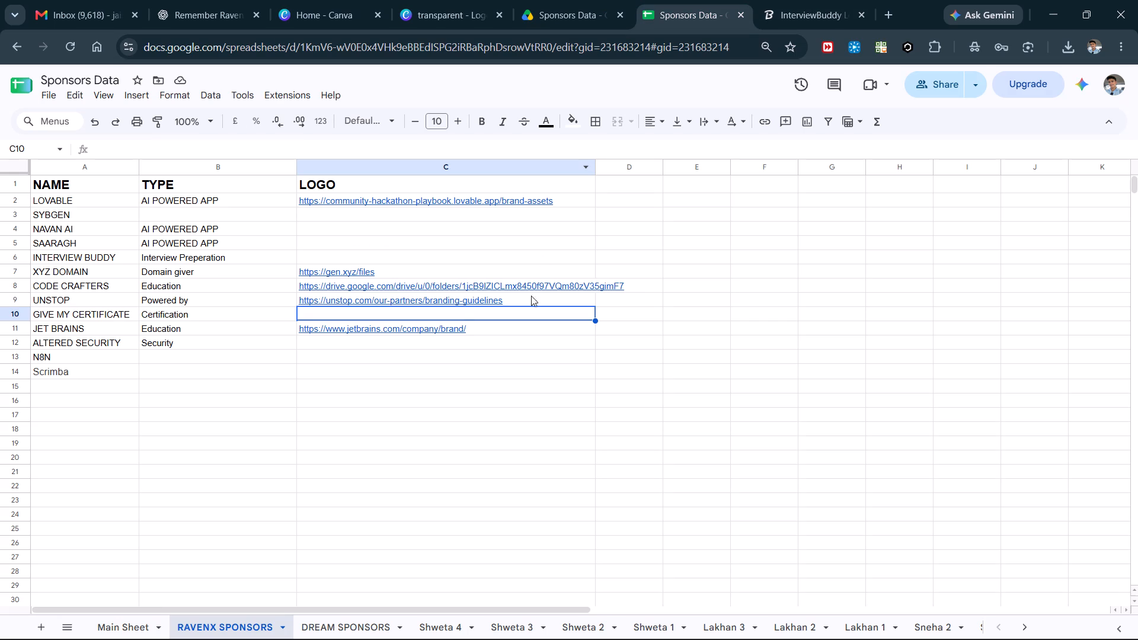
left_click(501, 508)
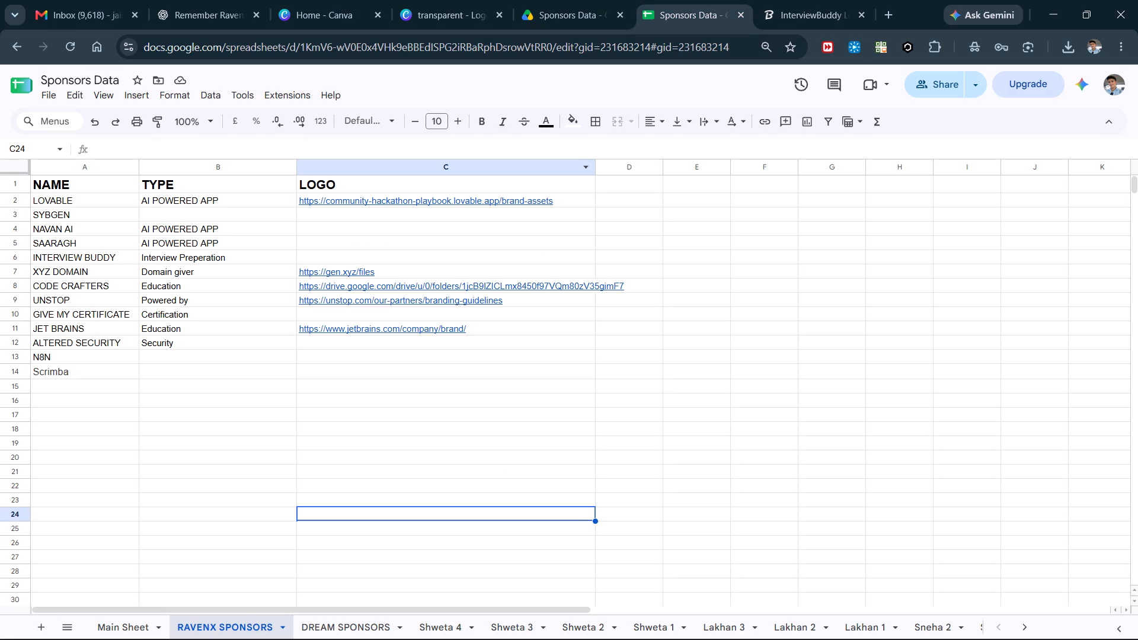
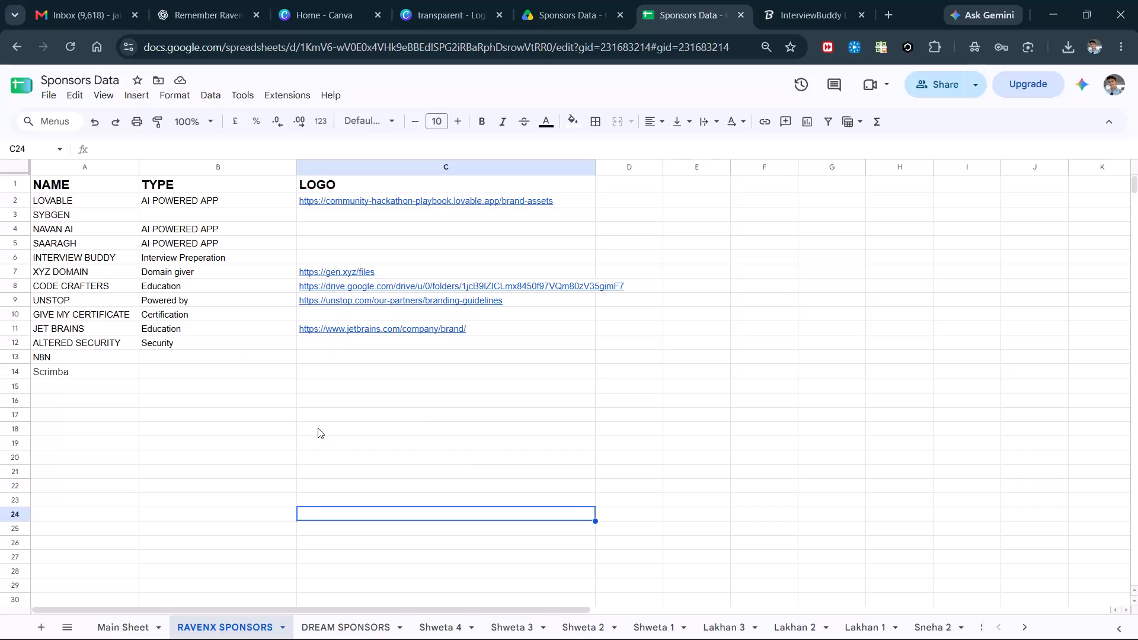
Select the empty TYPE cell in the N8N row of the RAVENX SPONSORS sheet.
left_click(196, 360)
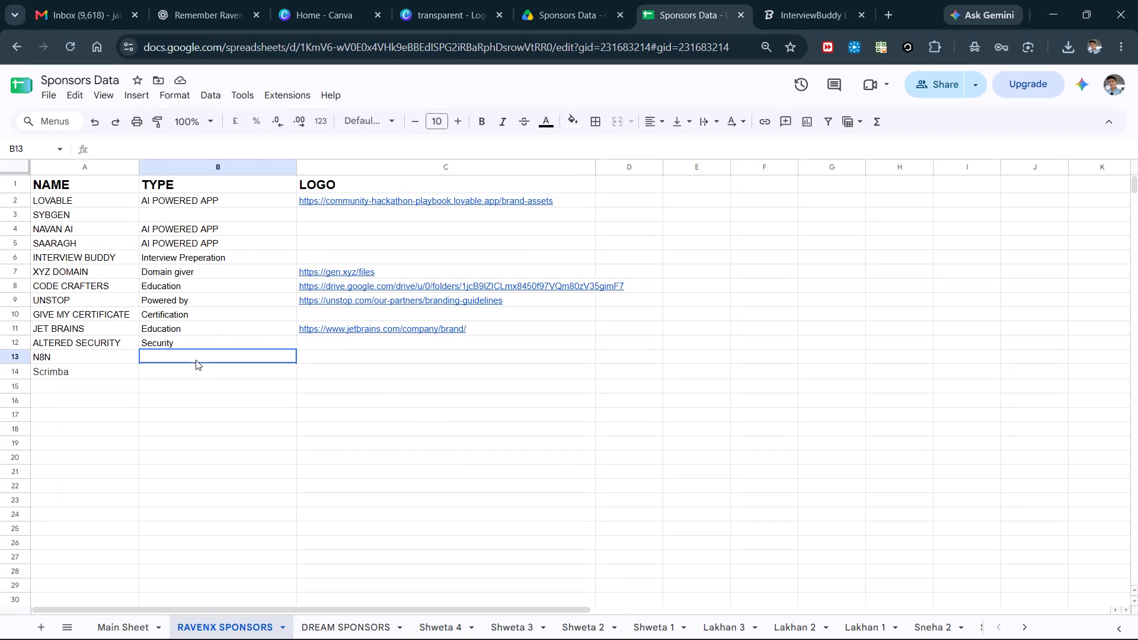
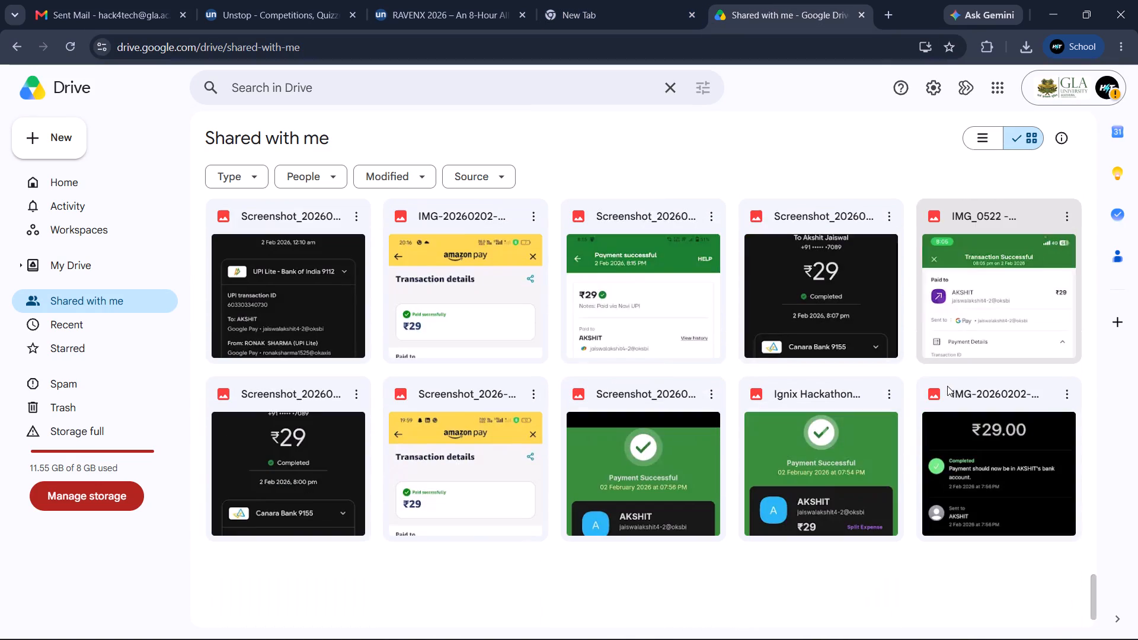
Browse the older files in Google Drive's Shared with me collection, down to the IgniX confirmation and registration files.
scroll(947, 386, "down", 6)
scroll(947, 386, "down", 20)
scroll(947, 386, "down", 12)
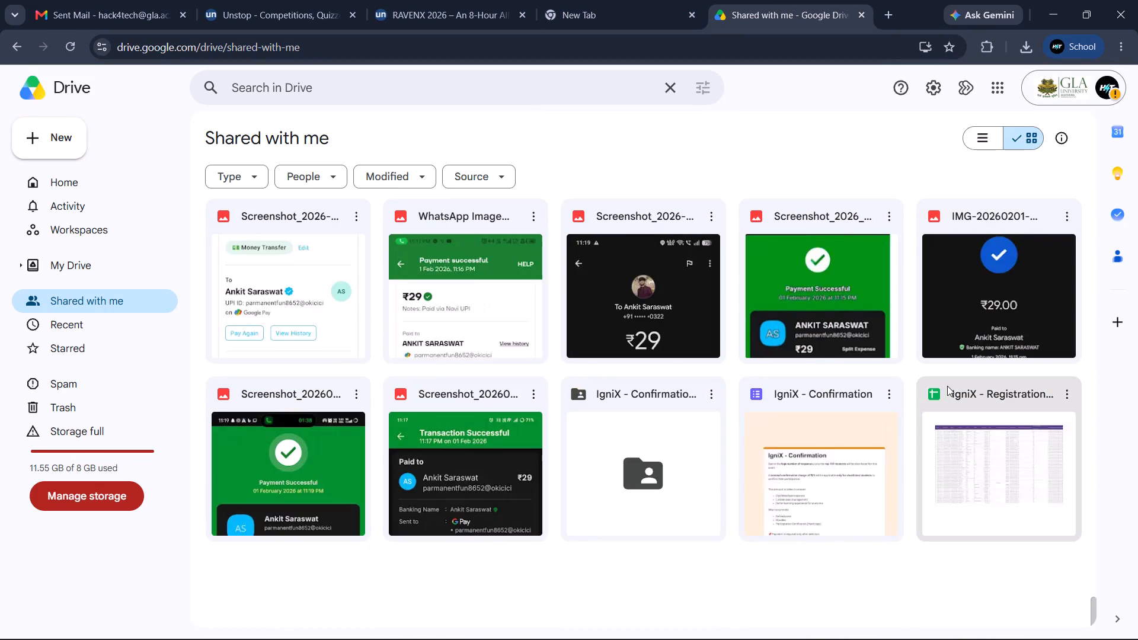
scroll(947, 386, "down", 2)
scroll(772, 489, "down", 4)
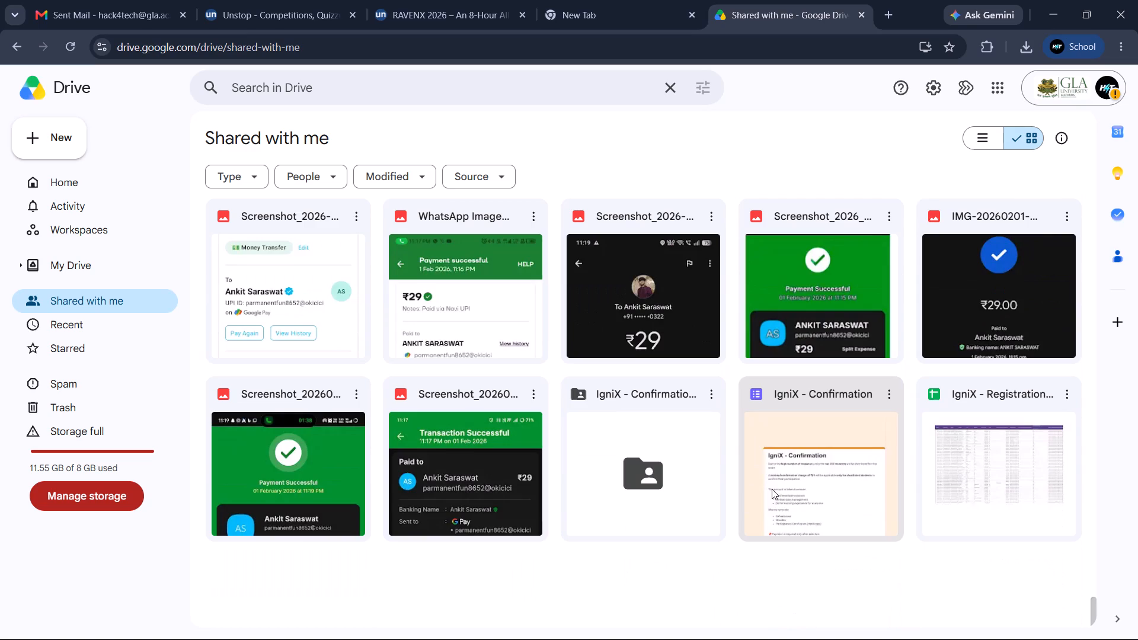
Open Drive's storage management page and inspect Gmail's share of the used storage.
left_click(115, 487)
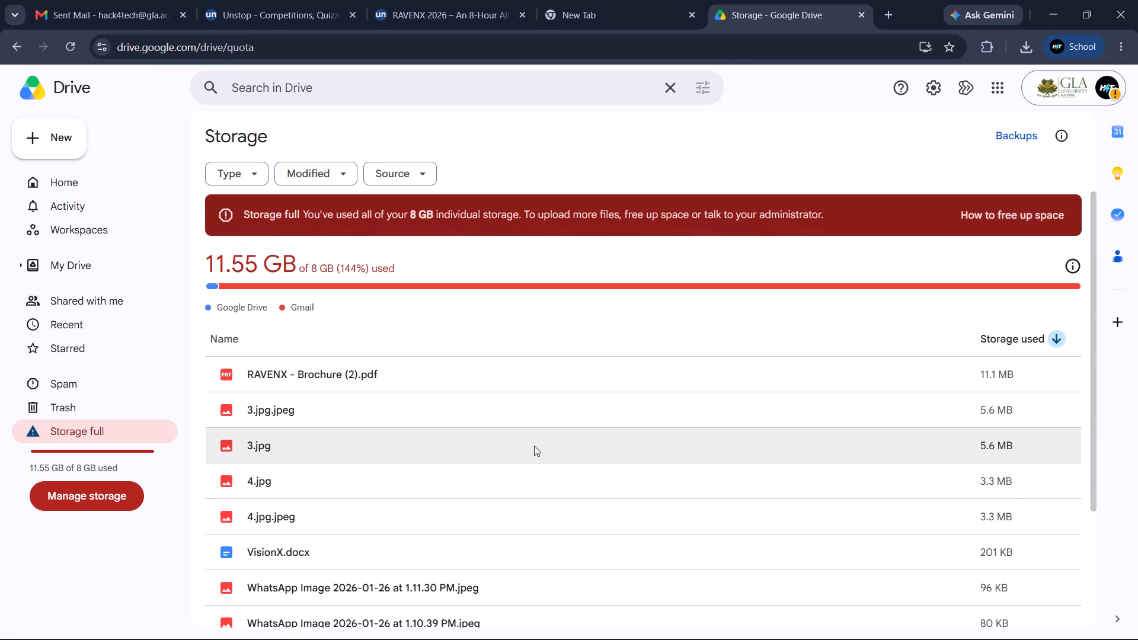
left_click(625, 295)
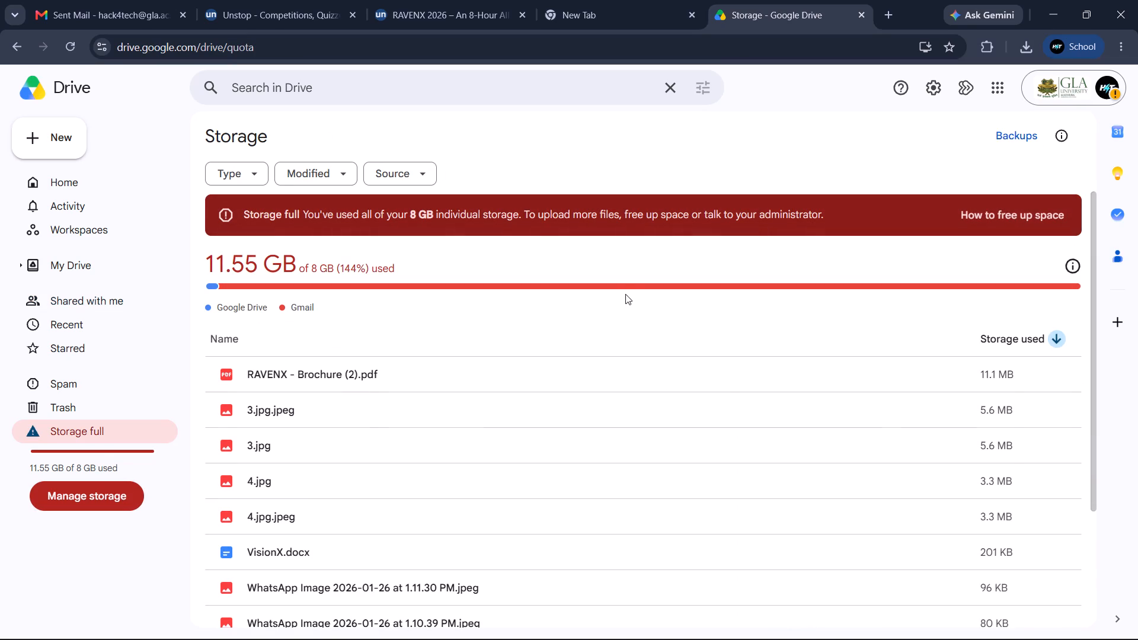
double_click(625, 290)
double_click(627, 286)
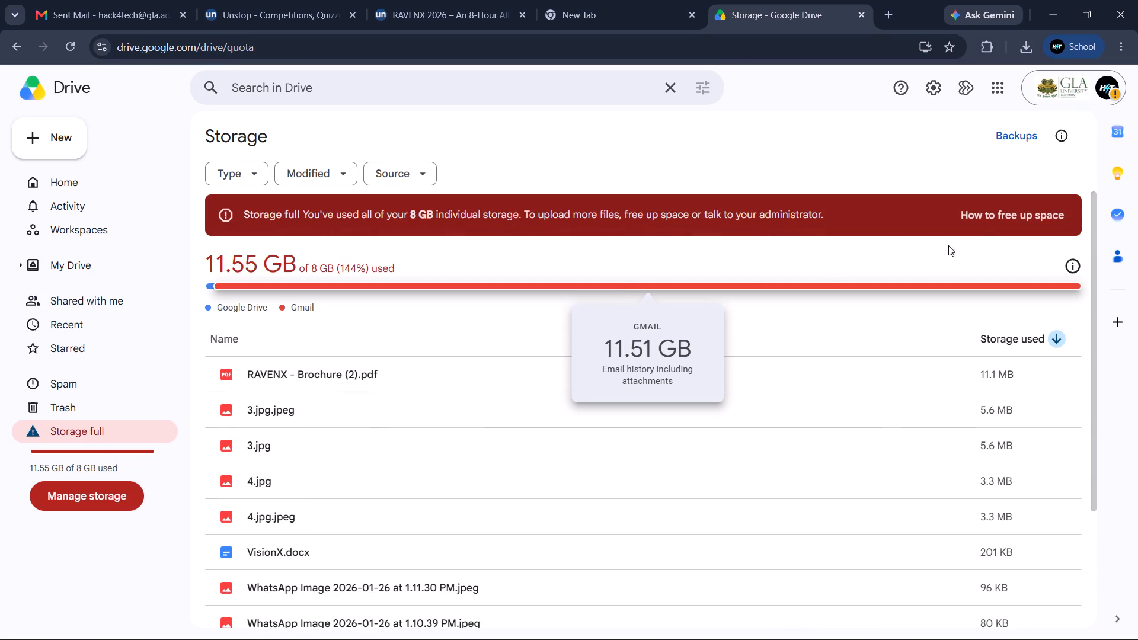
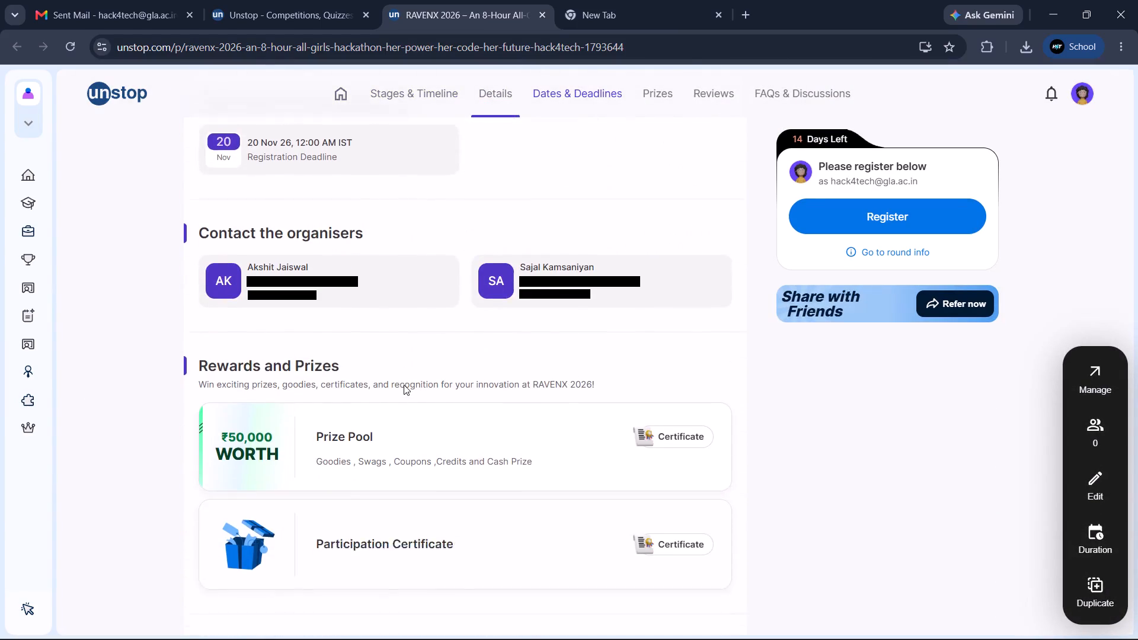
Review the public RAVENX 2026 listing on Unstop, from the rewards, organiser contacts and deadlines up to the stages and event banner.
scroll(404, 385, "down", 1)
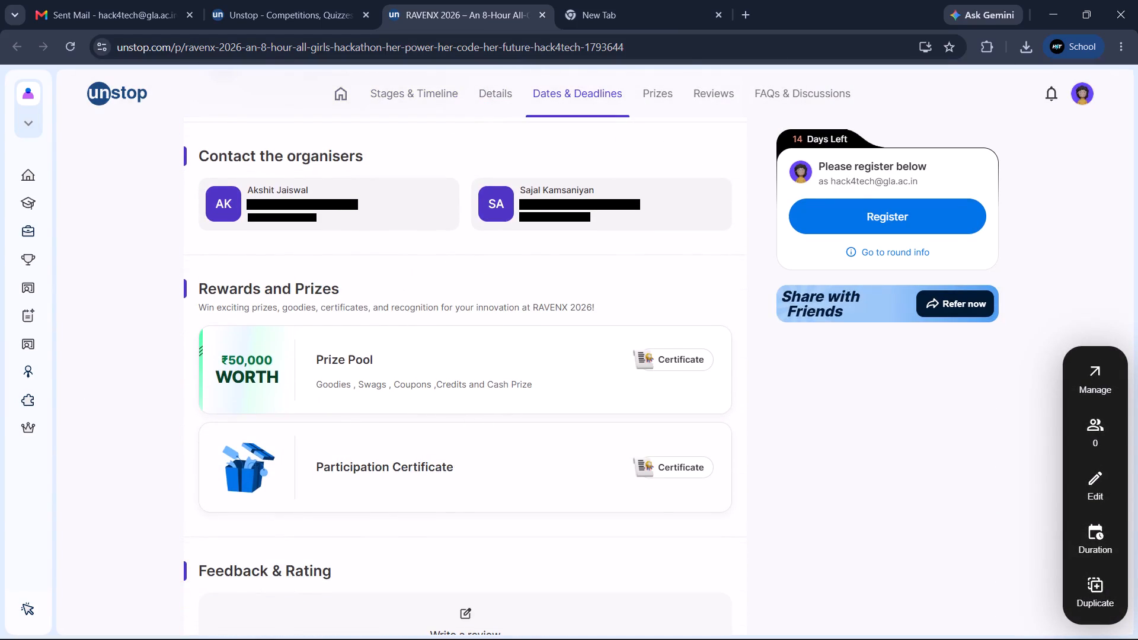
scroll(404, 375, "up", 3)
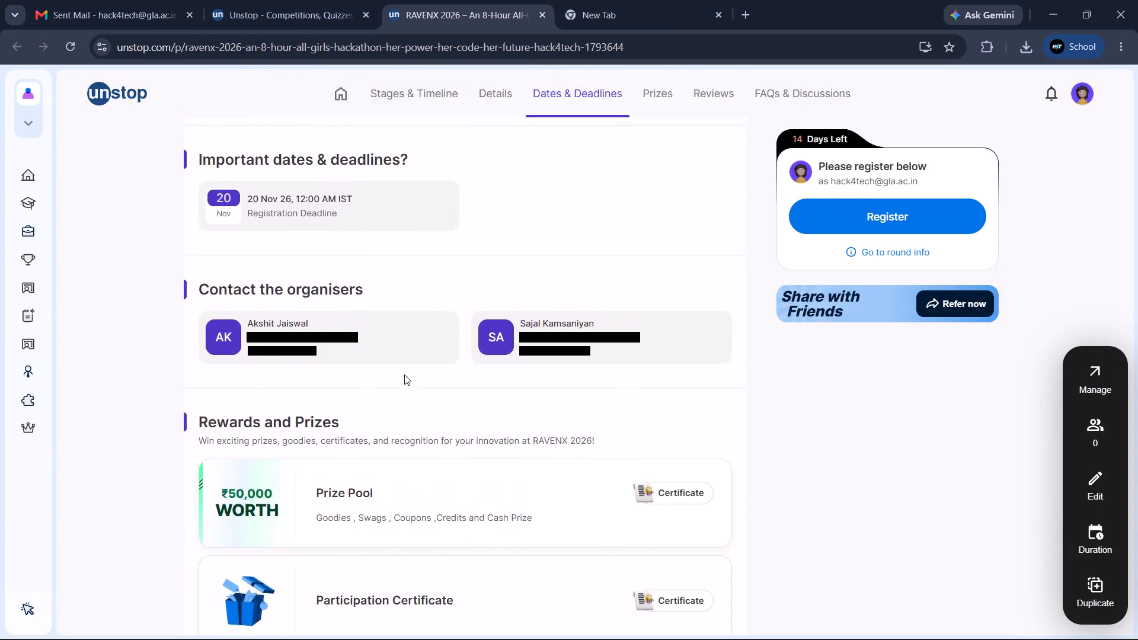
scroll(420, 370, "up", 8)
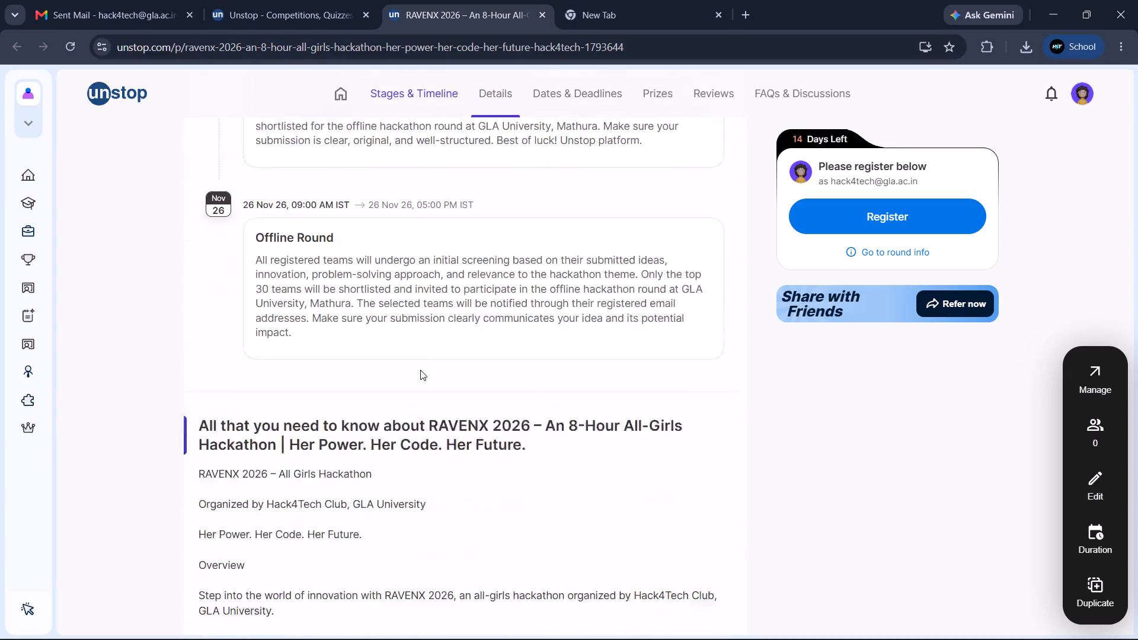
scroll(420, 370, "up", 4)
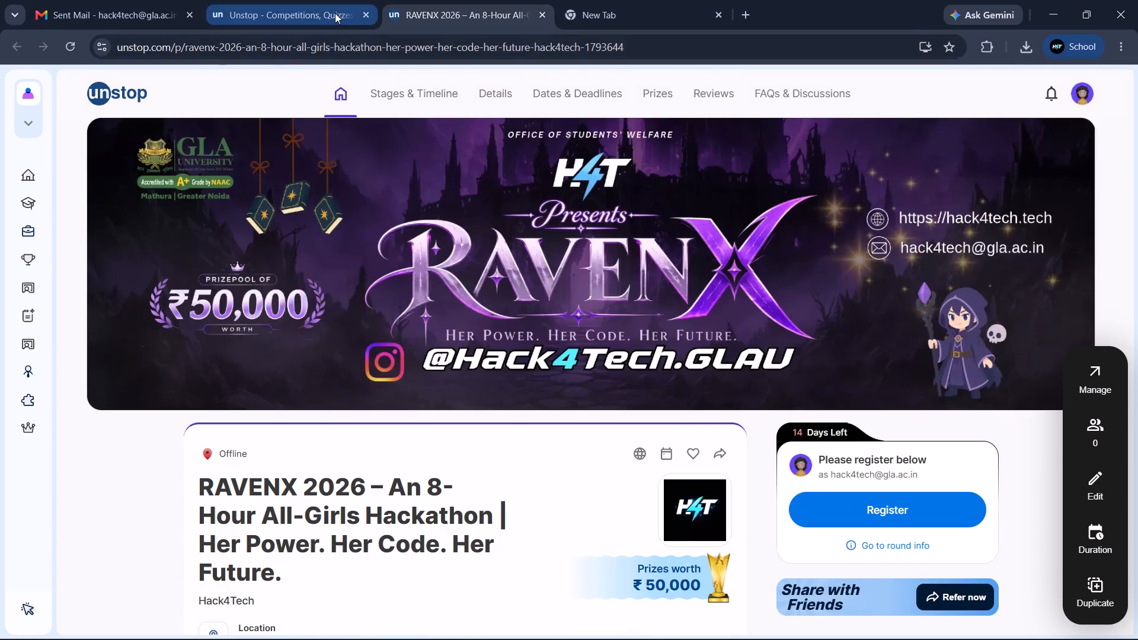
left_click(335, 13)
left_click(462, 27)
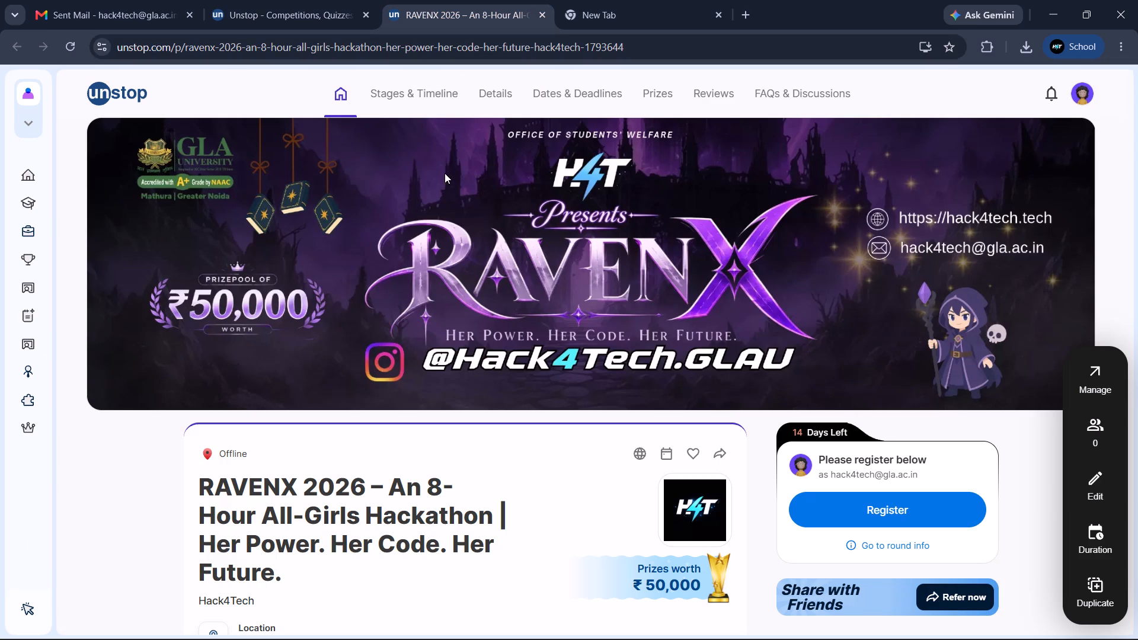
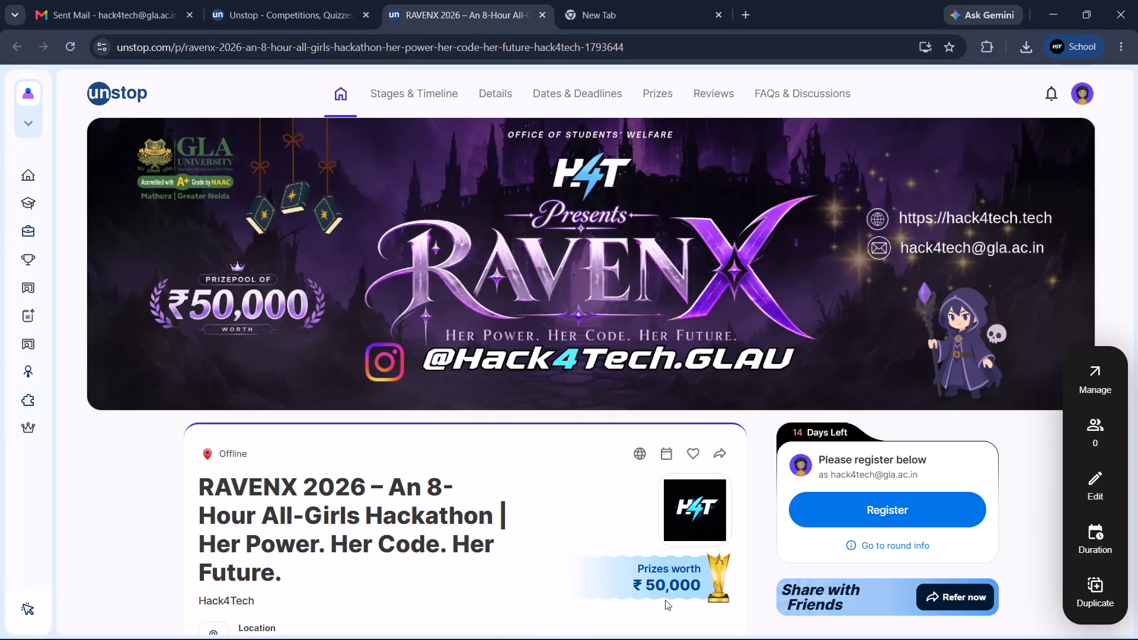
Open the organiser's website from the public RAVENX 2026 listing to check its link, and return to the listing.
left_click(640, 452)
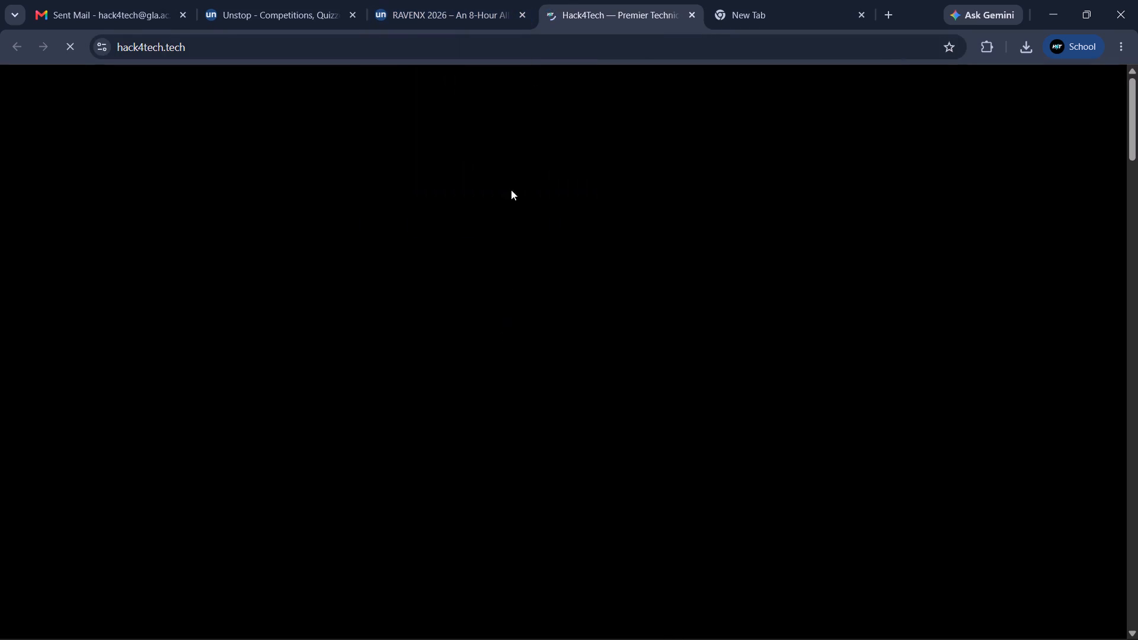
left_click(491, 5)
Expand the full RAVENX 2026 description on the public listing and check the WhatsApp group link under Rules & Regulations.
scroll(594, 318, "down", 8)
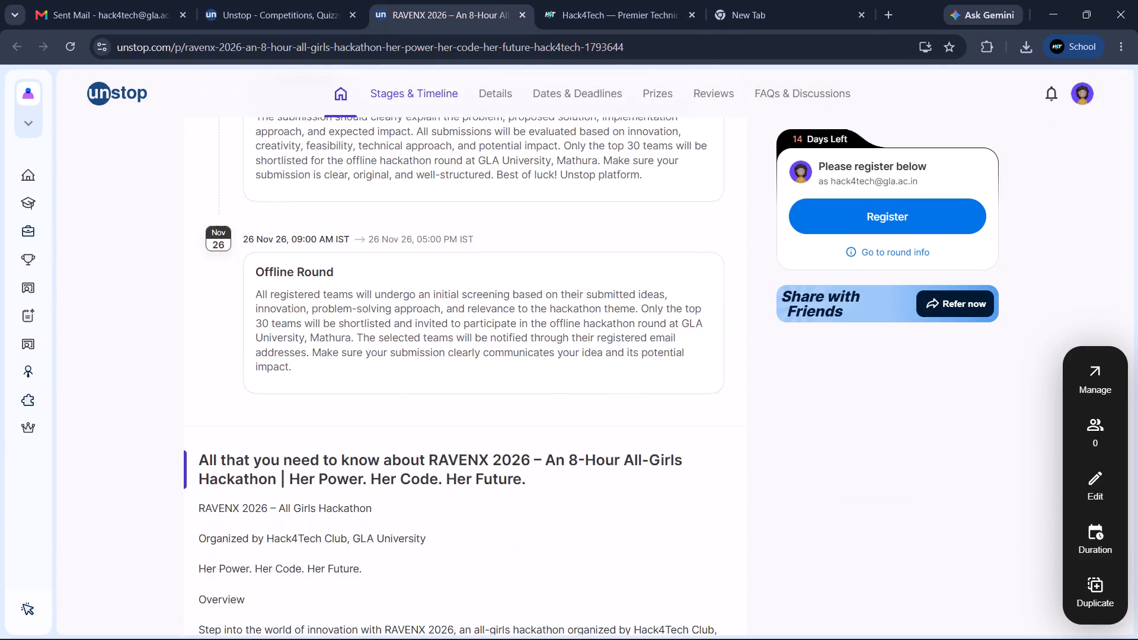
scroll(496, 320, "down", 4)
left_click(477, 340)
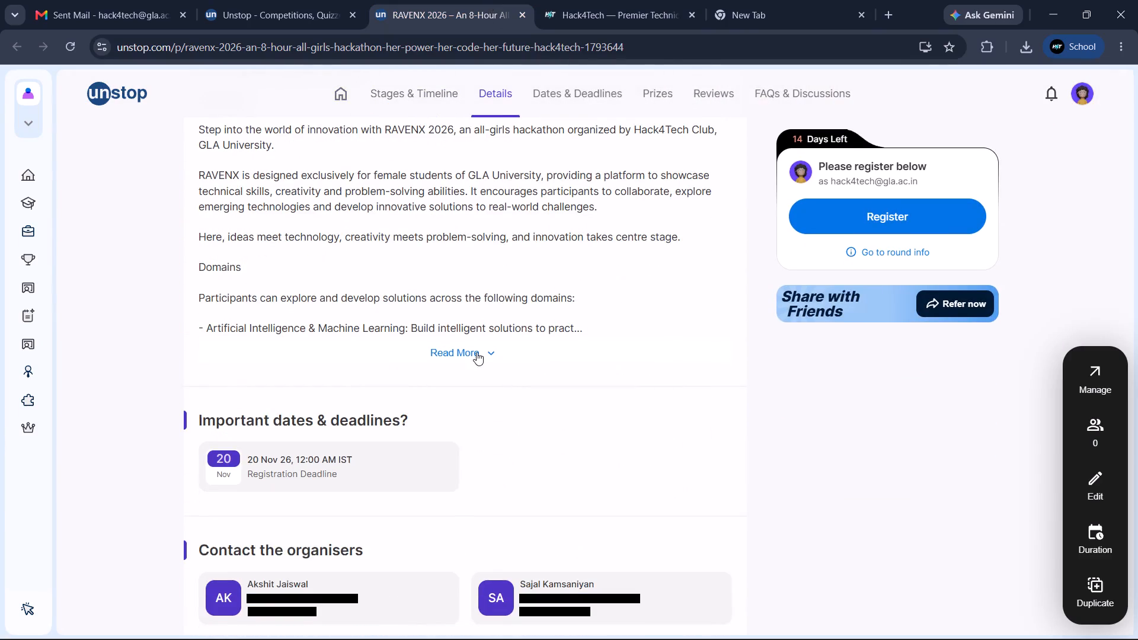
left_click(477, 351)
scroll(490, 455, "down", 4)
left_click(374, 384)
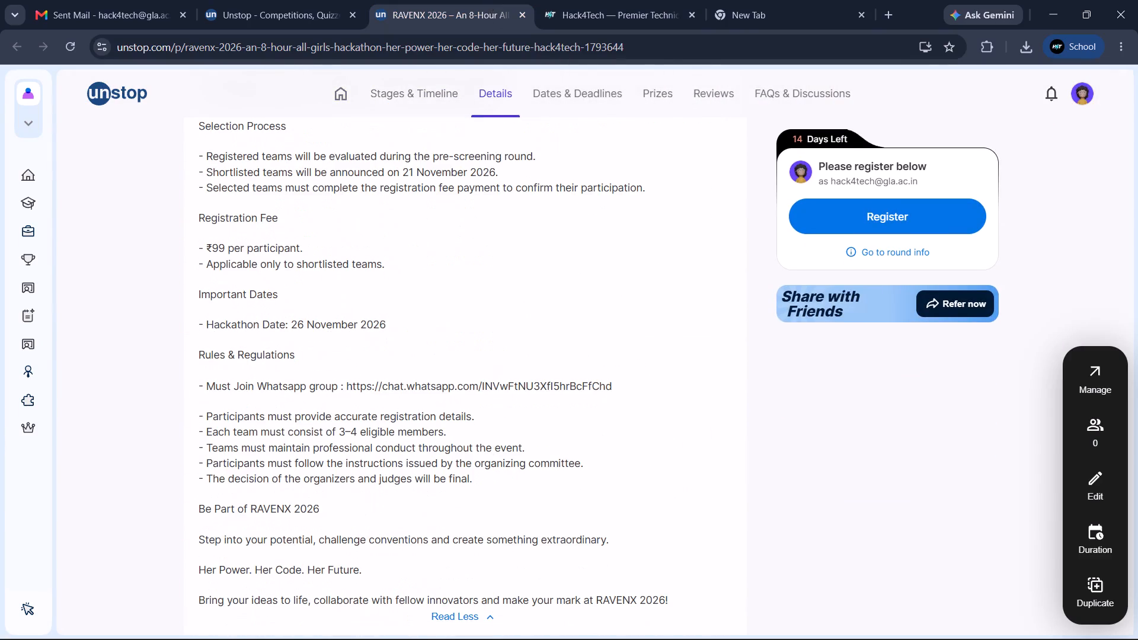
left_click(365, 386)
double_click(351, 386)
In the Unstop listing editor, open Additional Info and review its important dates, contacts, attachments and gallery sections.
left_click(229, 0)
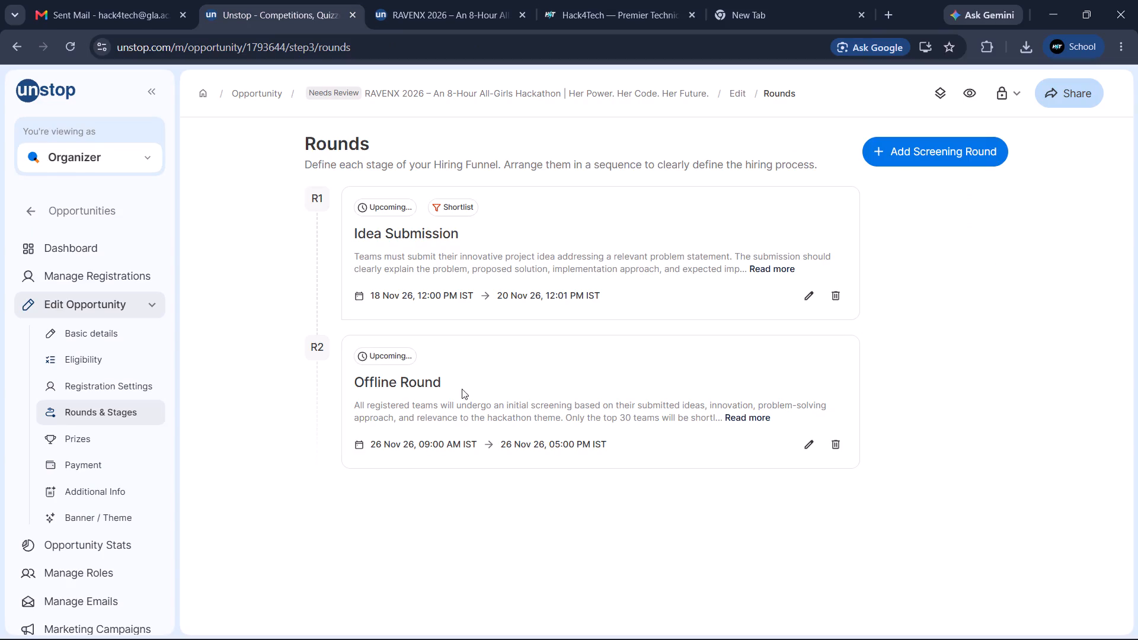
left_click(109, 498)
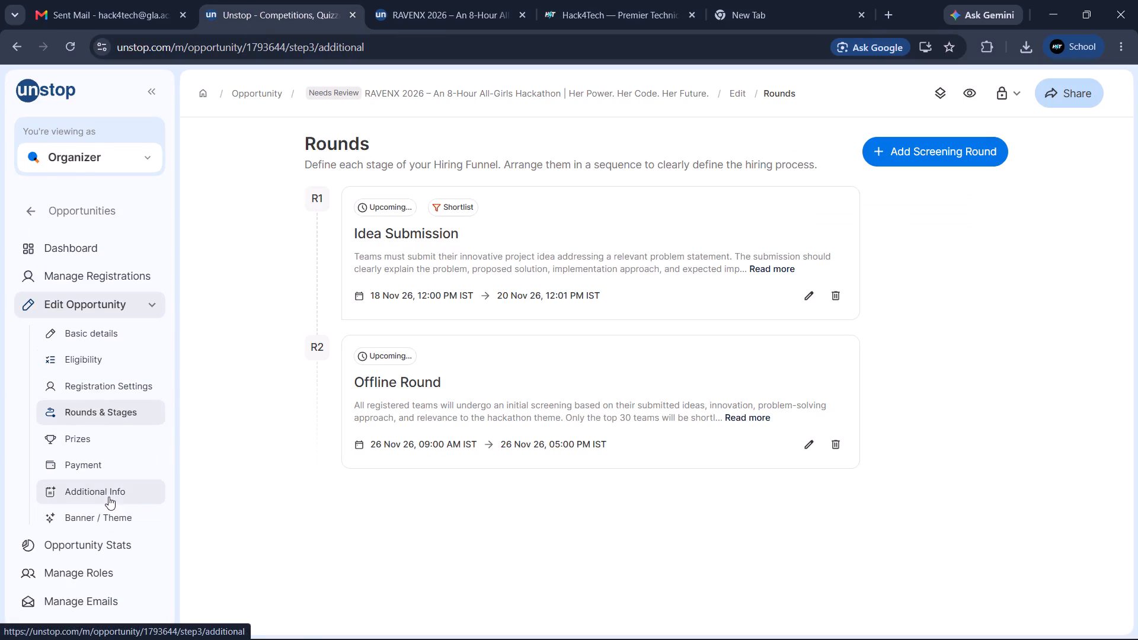
scroll(475, 447, "down", 5)
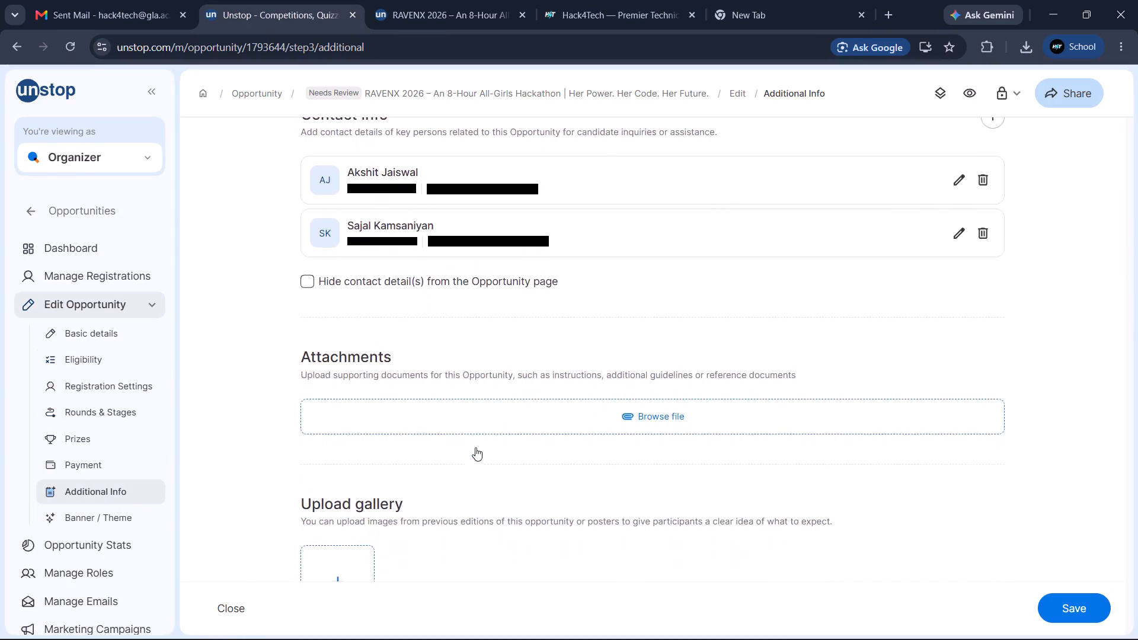
scroll(475, 447, "down", 3)
scroll(475, 447, "up", 3)
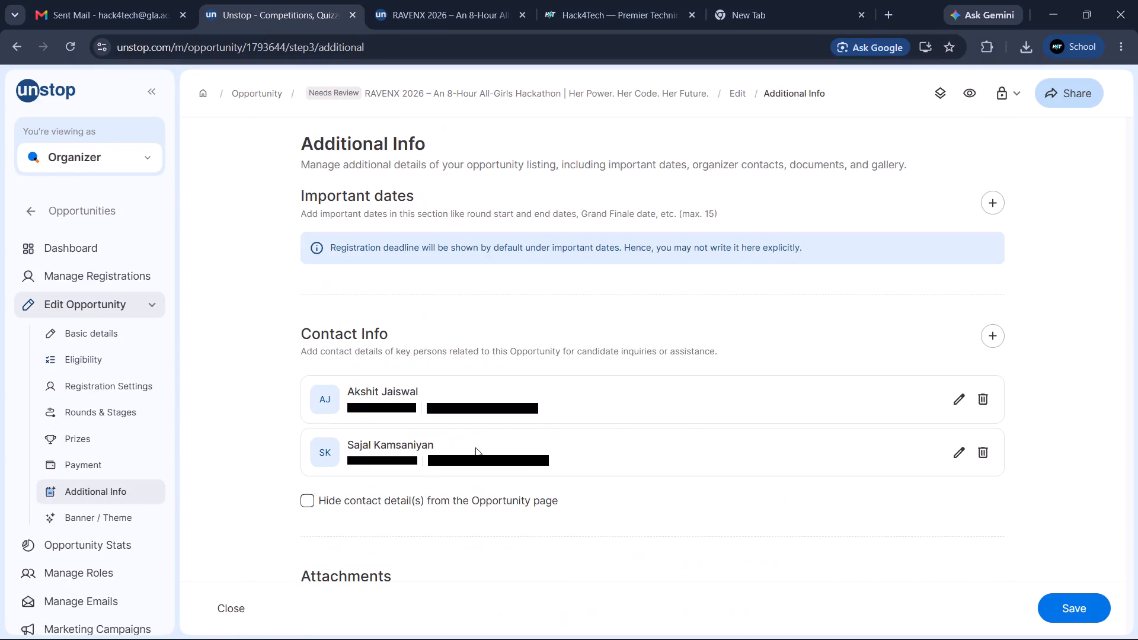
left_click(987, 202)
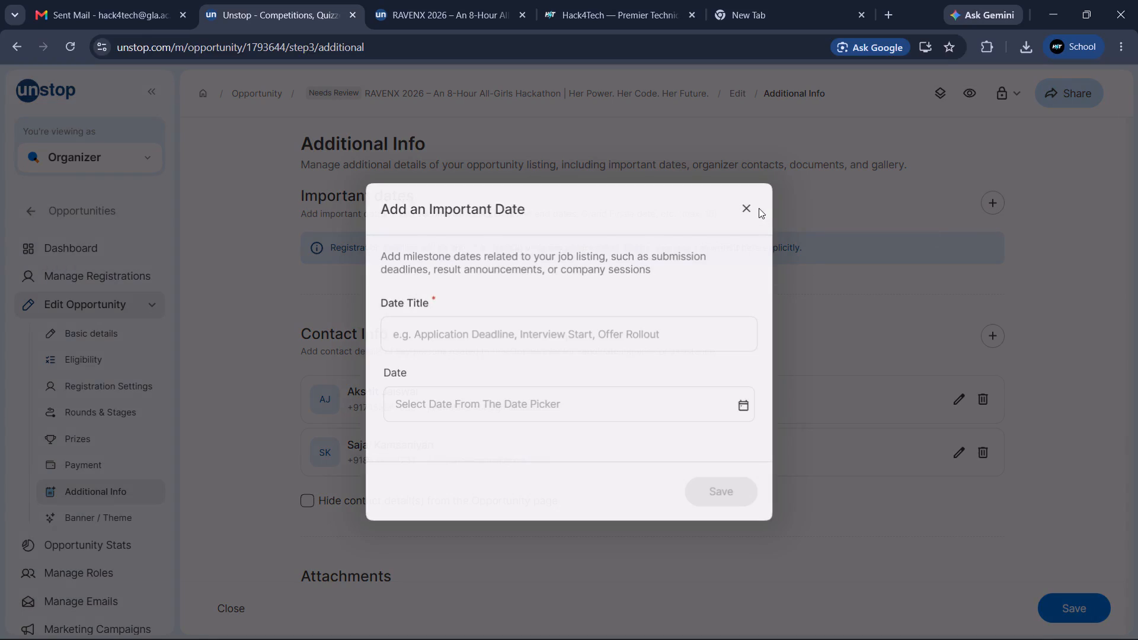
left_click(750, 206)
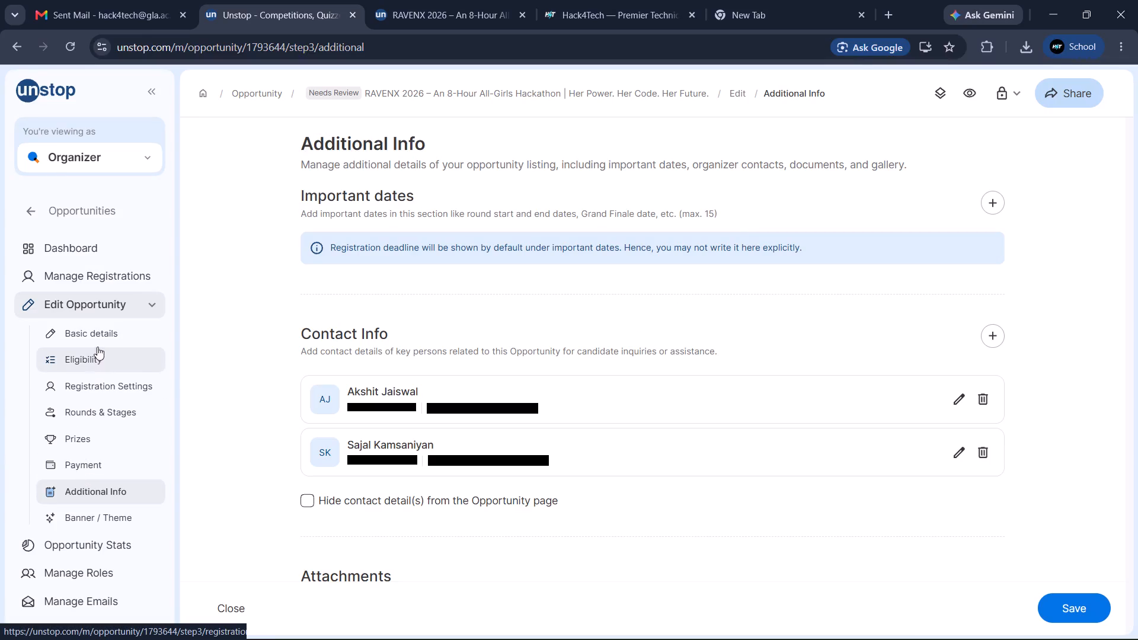
In the listing's Basic details, select and copy the WhatsApp group link under Rules & Regulations in the Opportunity Description.
left_click(102, 330)
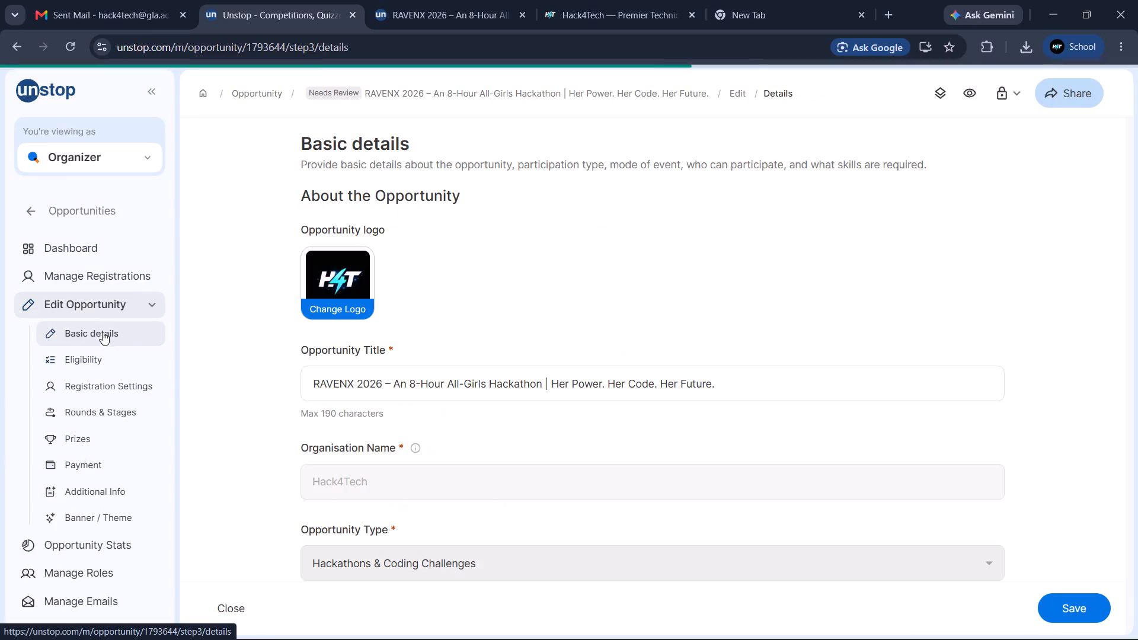
scroll(512, 492, "down", 5)
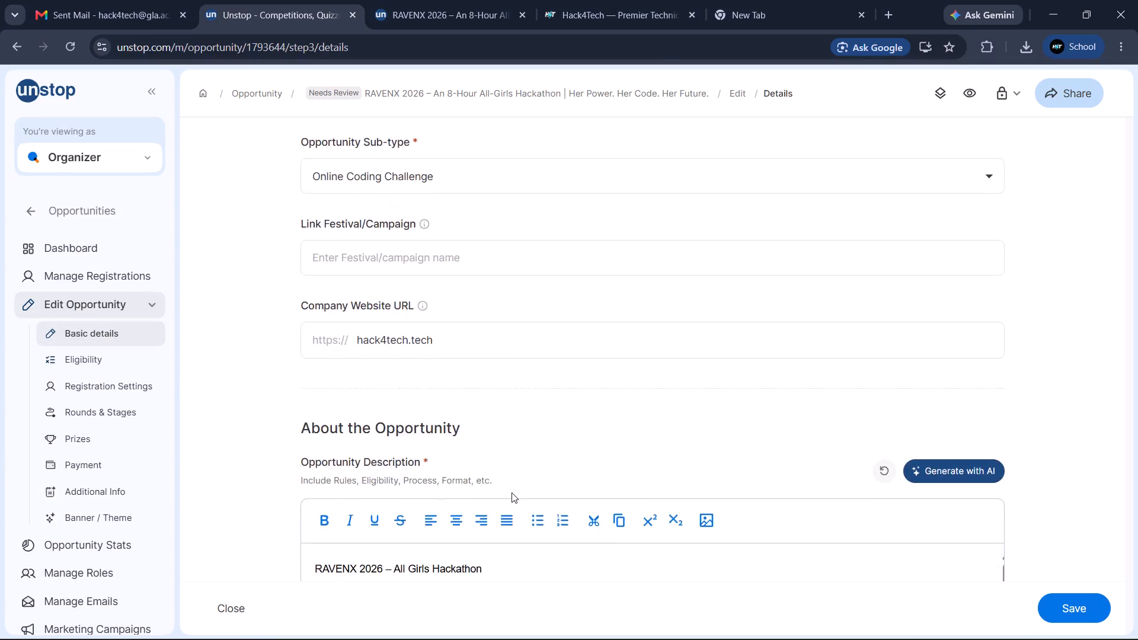
scroll(512, 492, "down", 2)
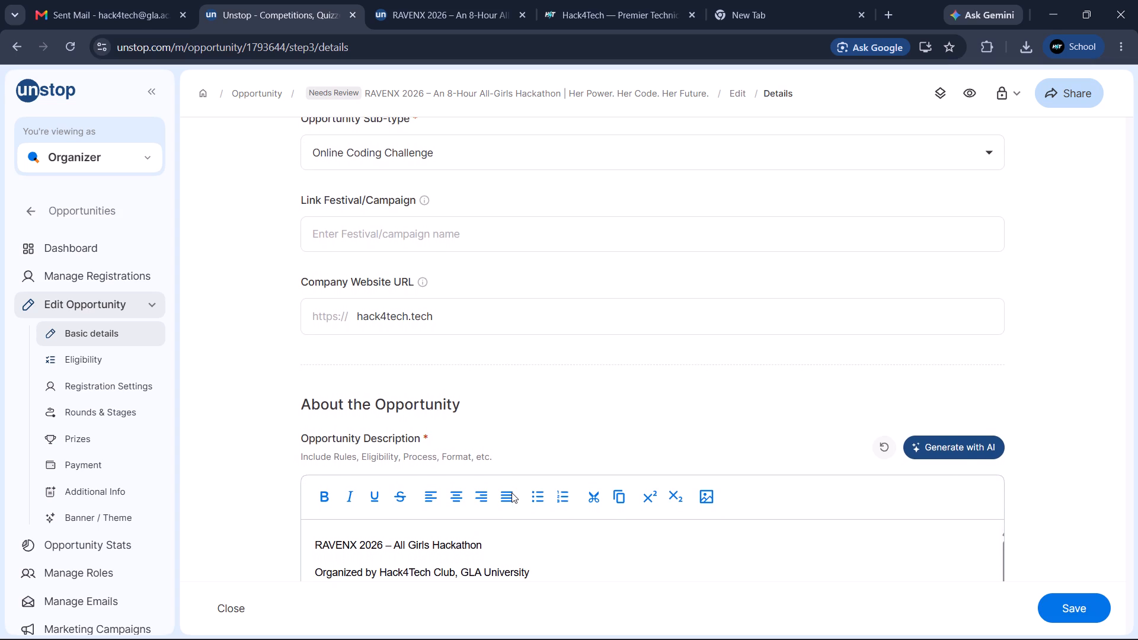
scroll(512, 492, "down", 5)
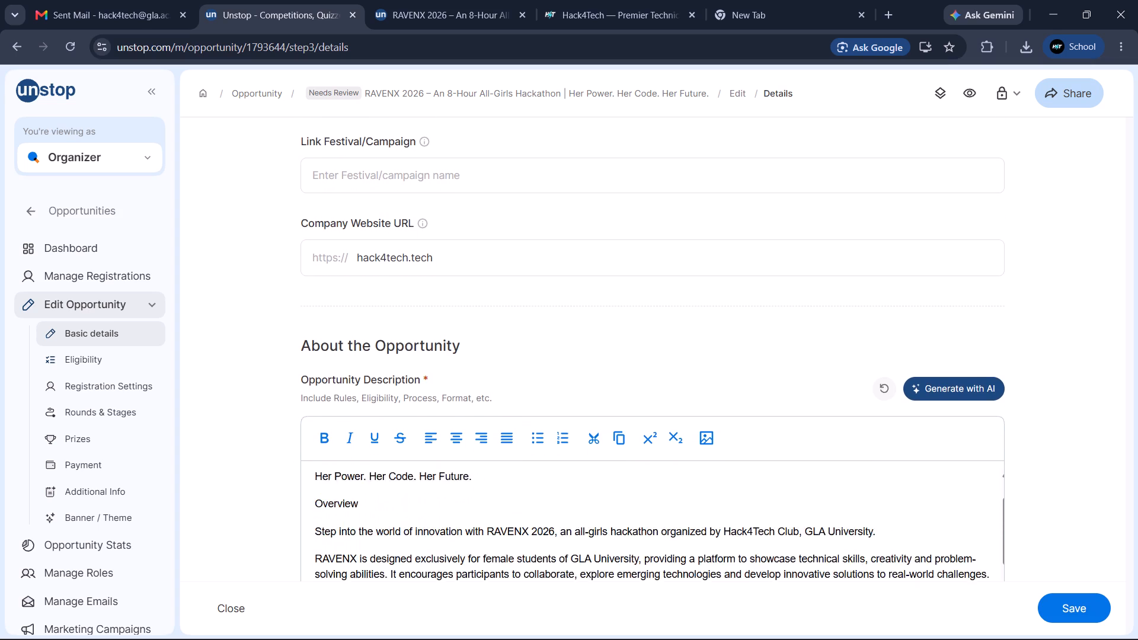
scroll(512, 492, "down", 10)
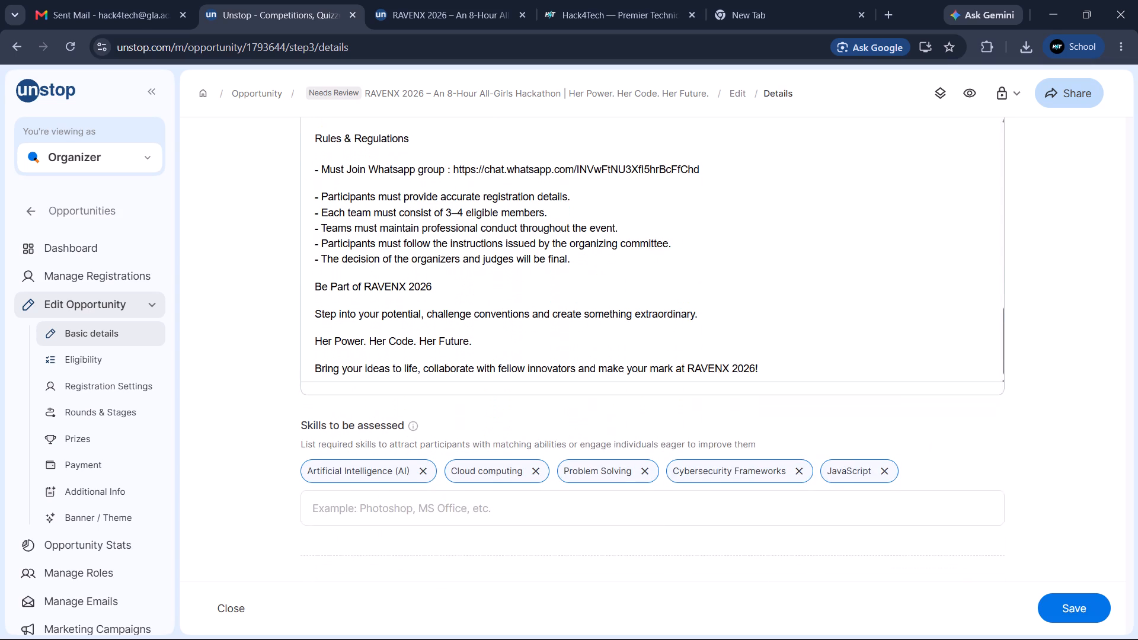
scroll(512, 492, "down", 1)
left_click_drag(452, 178, 569, 185)
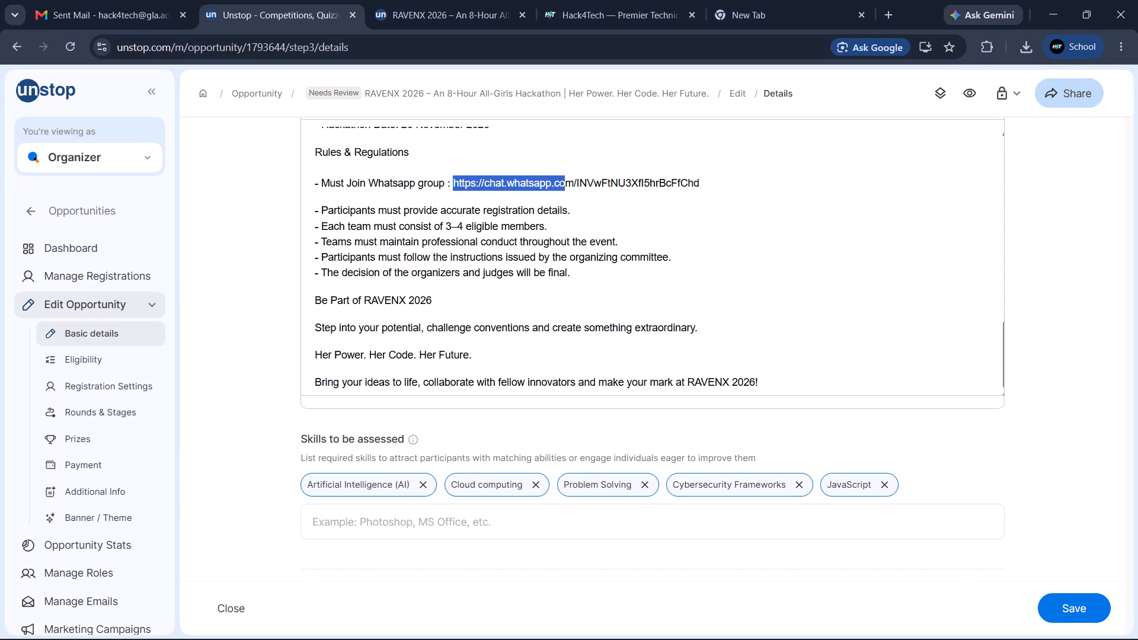
left_click_drag(569, 185, 705, 186)
key("ctrl+c")
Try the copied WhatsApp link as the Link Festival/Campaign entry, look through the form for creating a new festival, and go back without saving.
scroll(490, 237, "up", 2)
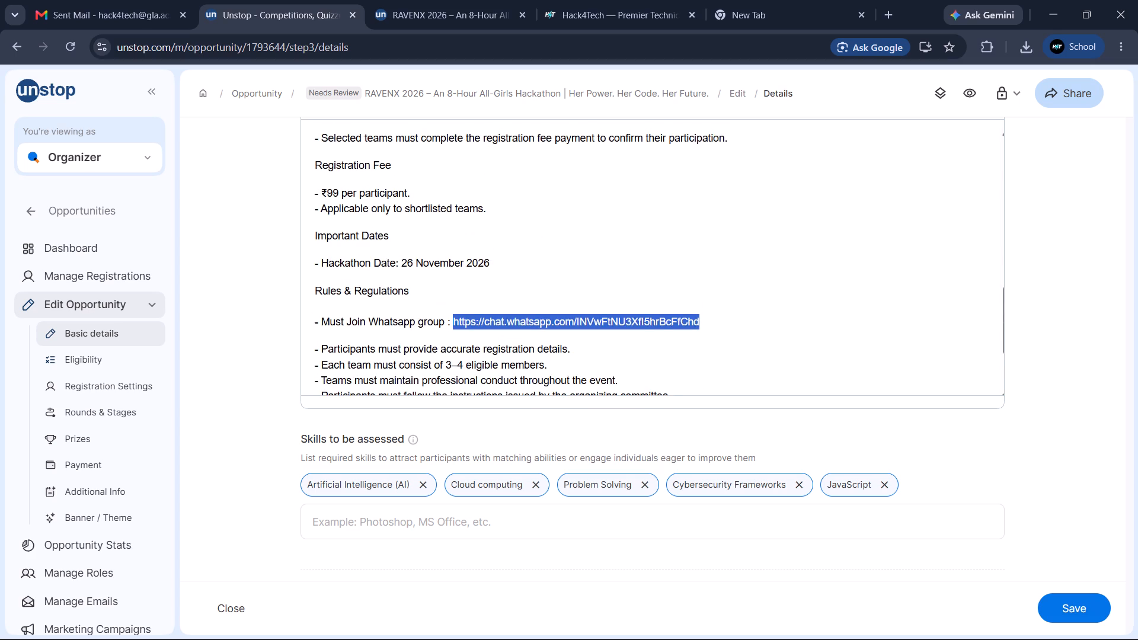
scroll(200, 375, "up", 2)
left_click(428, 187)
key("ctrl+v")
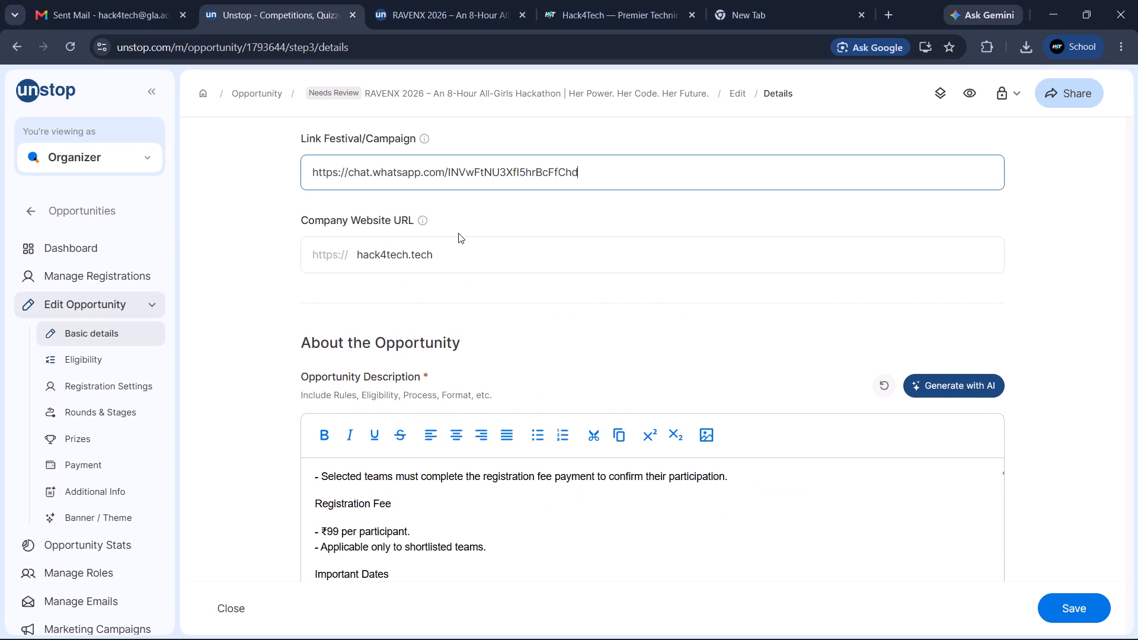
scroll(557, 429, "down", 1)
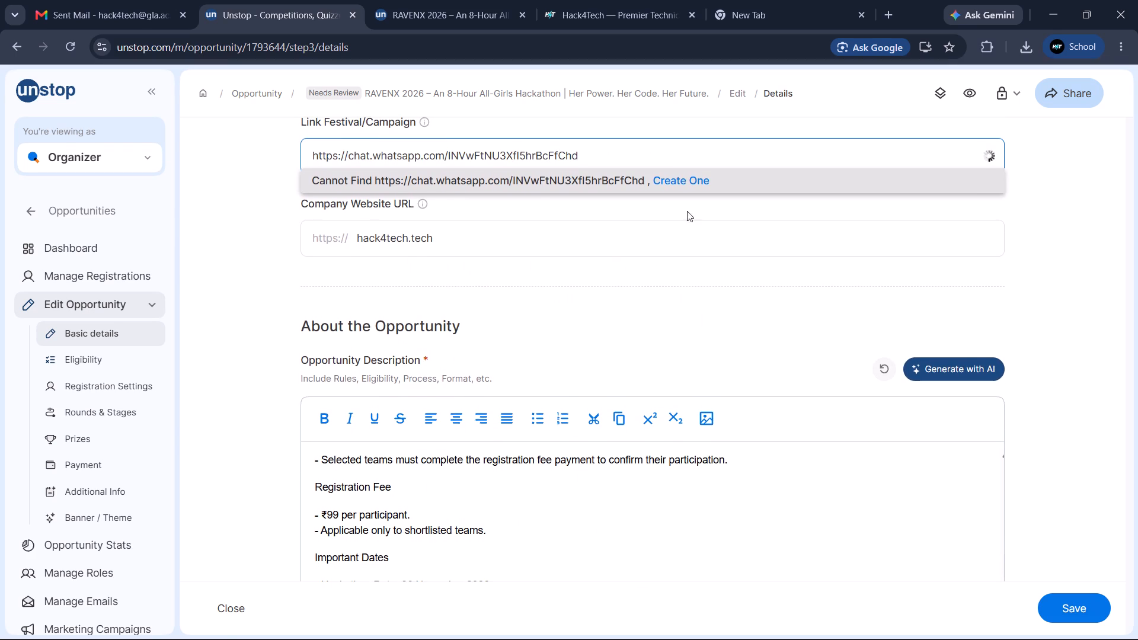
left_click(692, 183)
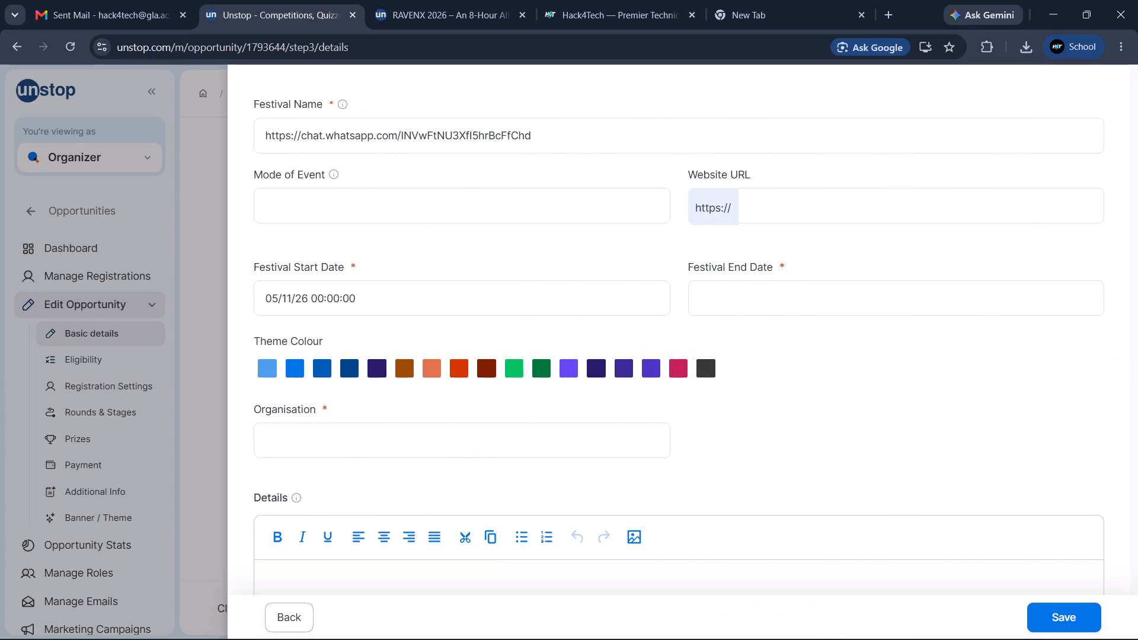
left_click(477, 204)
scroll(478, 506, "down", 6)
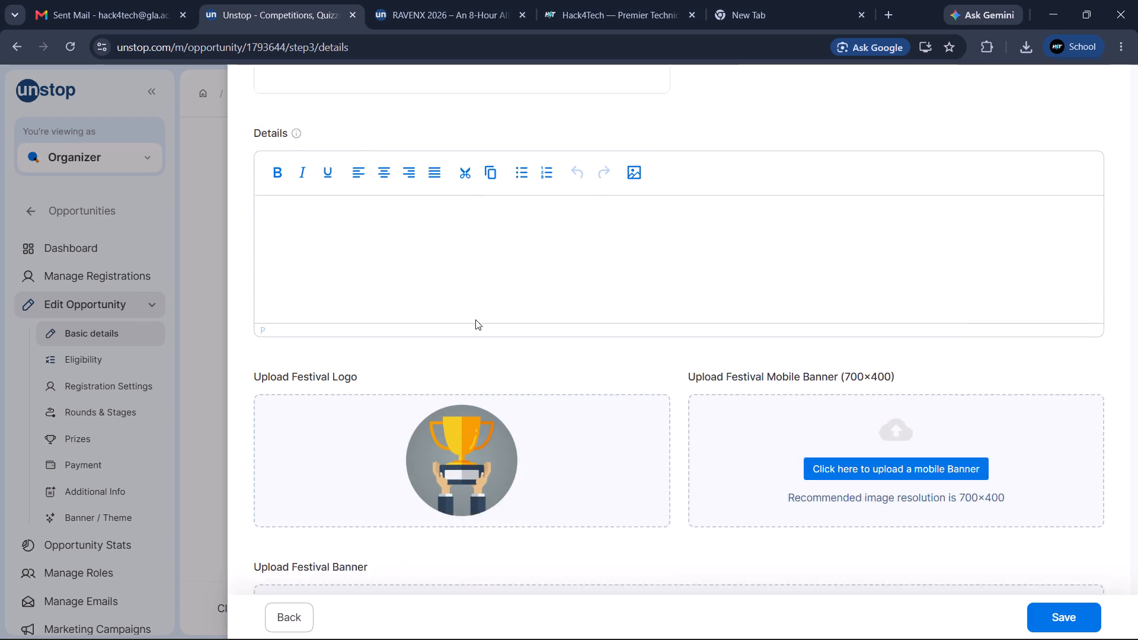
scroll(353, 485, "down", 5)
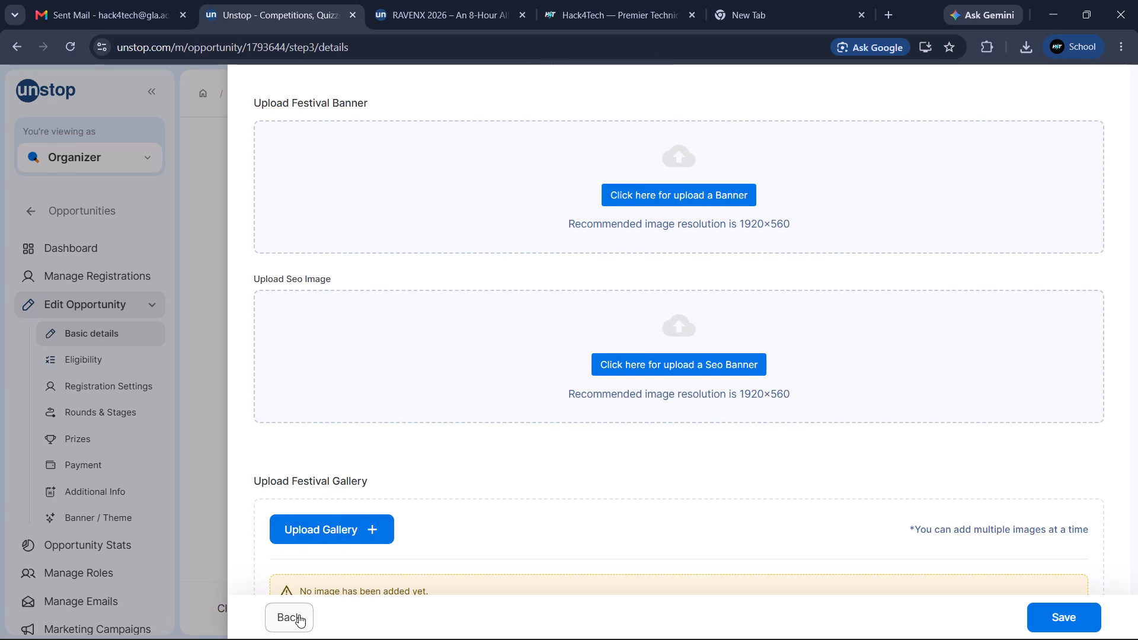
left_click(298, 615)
Make the selected WhatsApp group link in the Opportunity Description bold and save the Basic details.
scroll(495, 520, "down", 3)
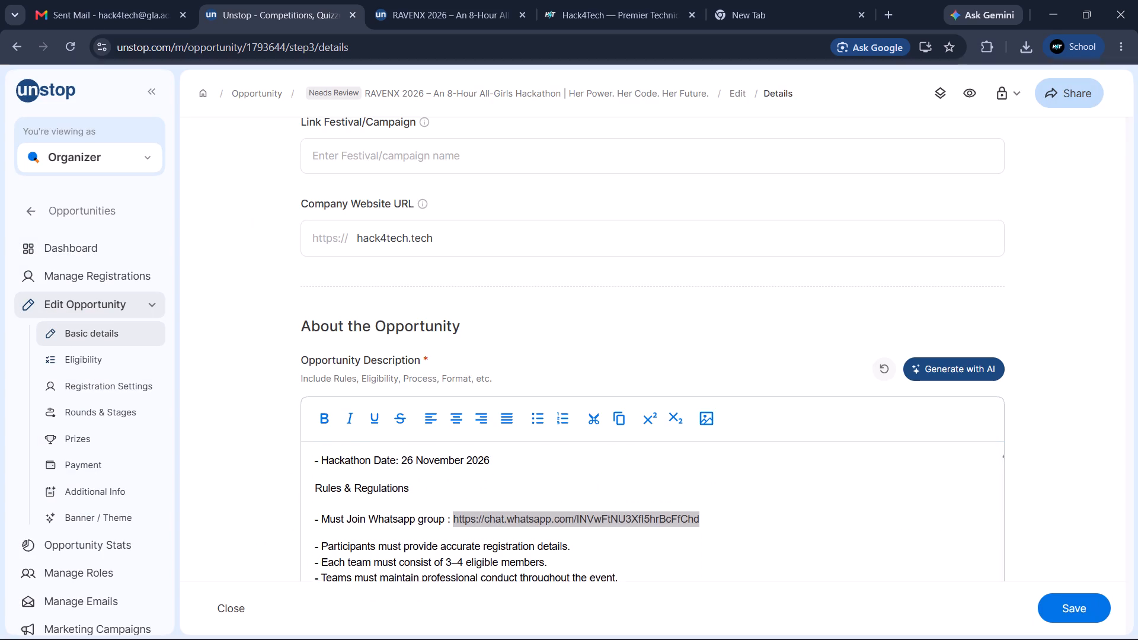
scroll(495, 520, "down", 3)
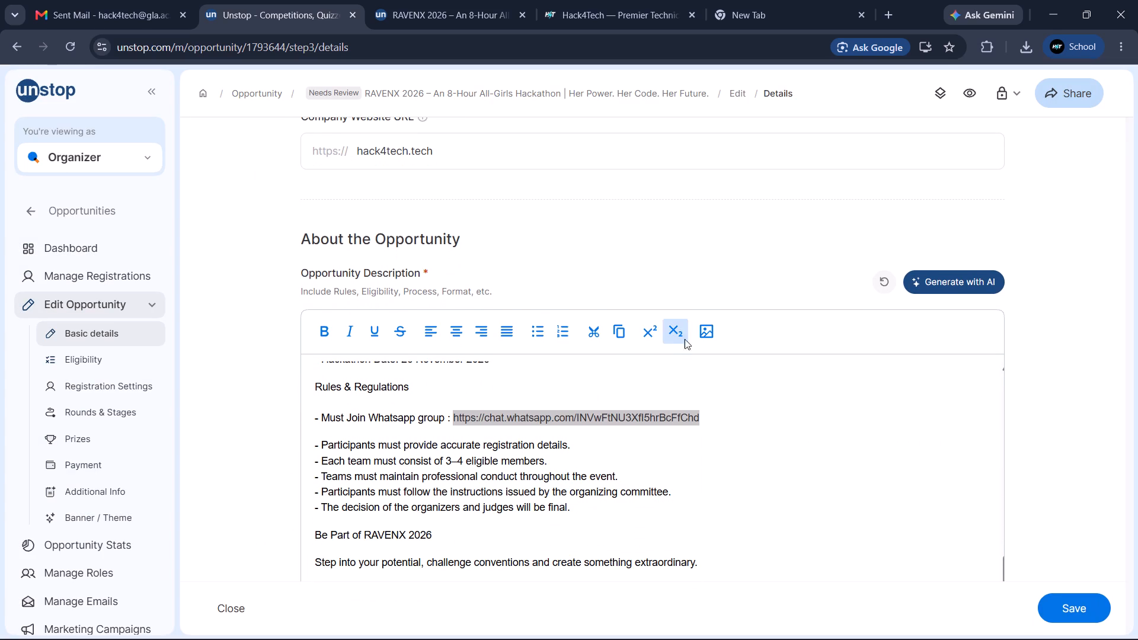
scroll(463, 482, "down", 1)
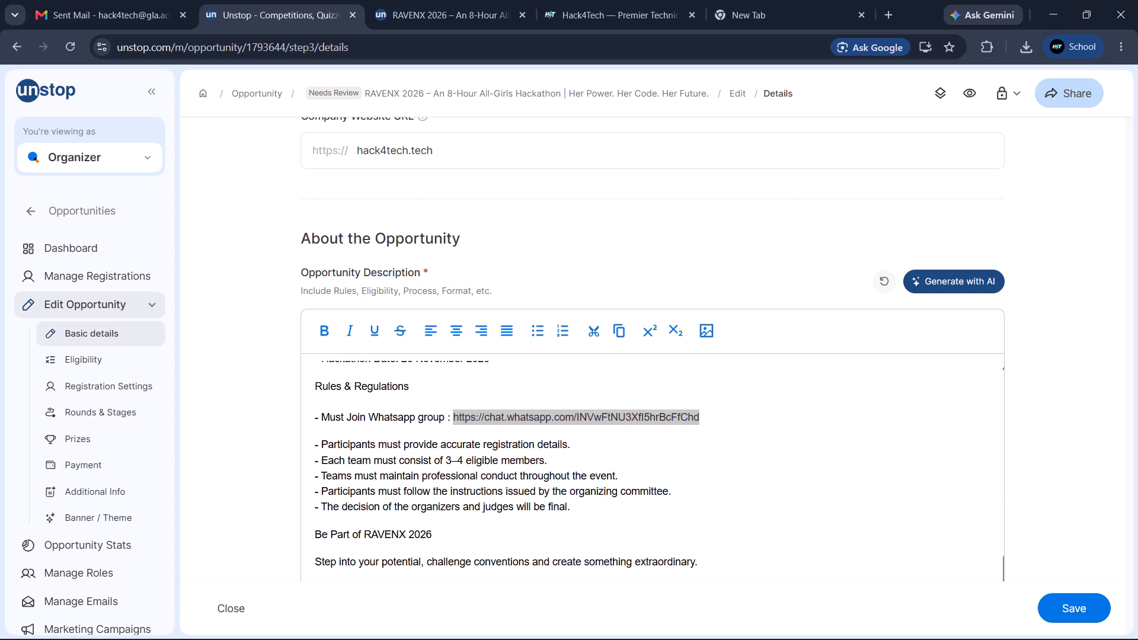
scroll(463, 482, "down", 1)
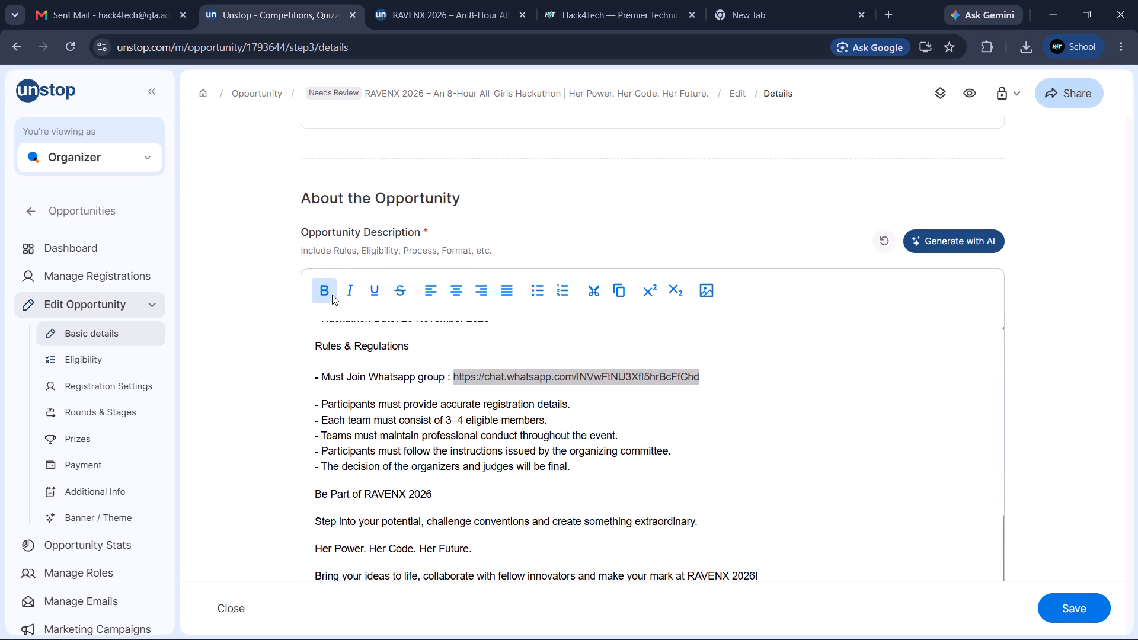
left_click(332, 293)
scroll(798, 453, "down", 2)
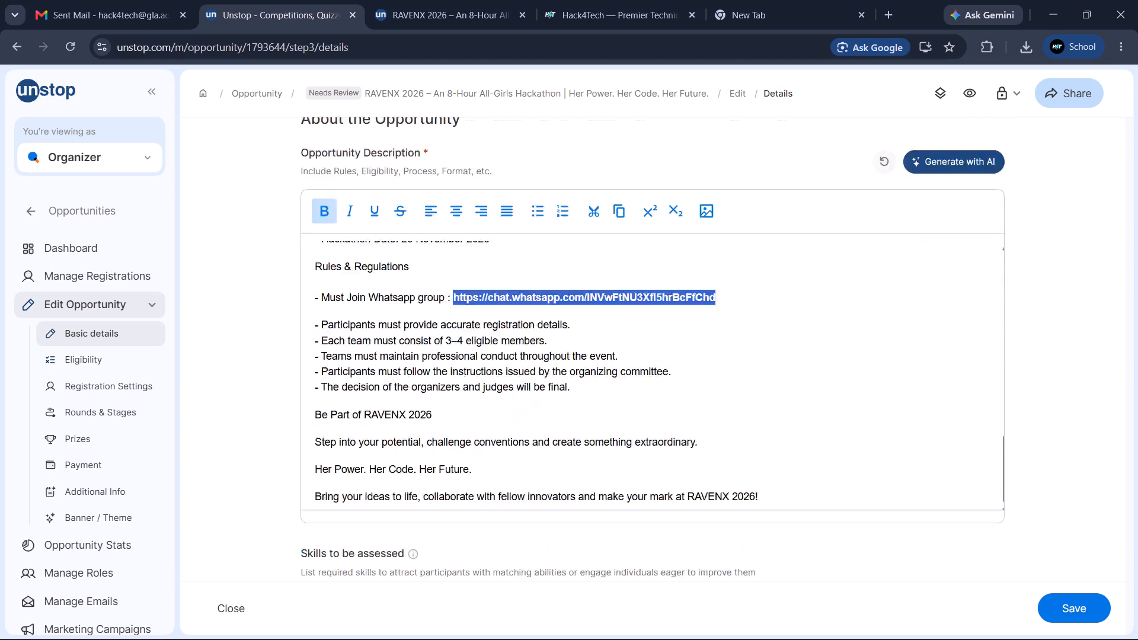
scroll(798, 453, "down", 7)
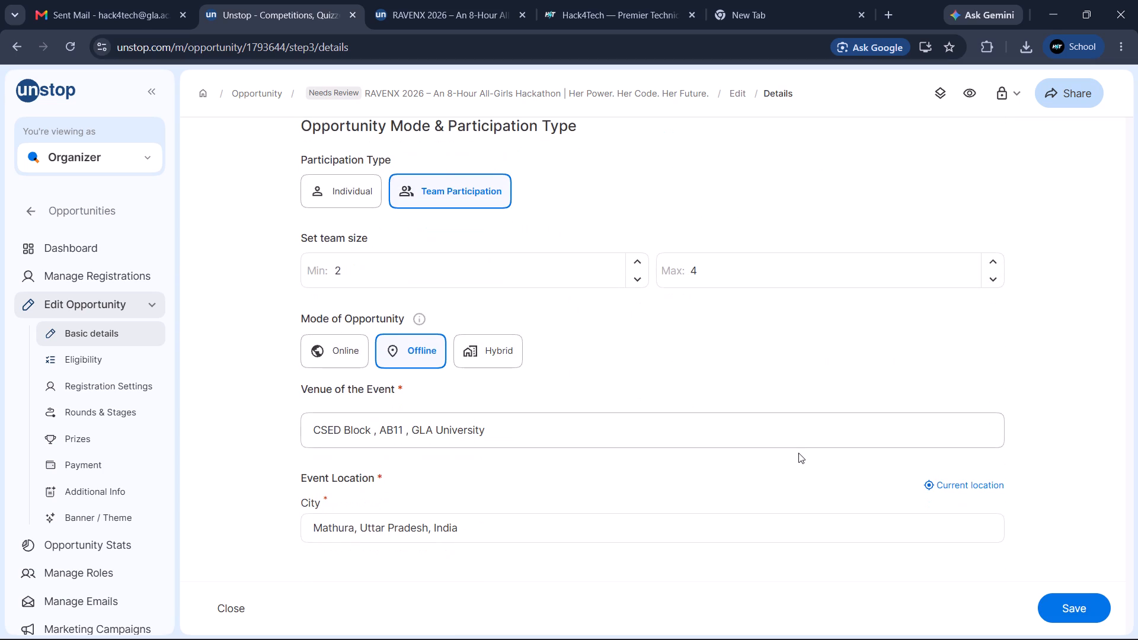
scroll(798, 453, "up", 5)
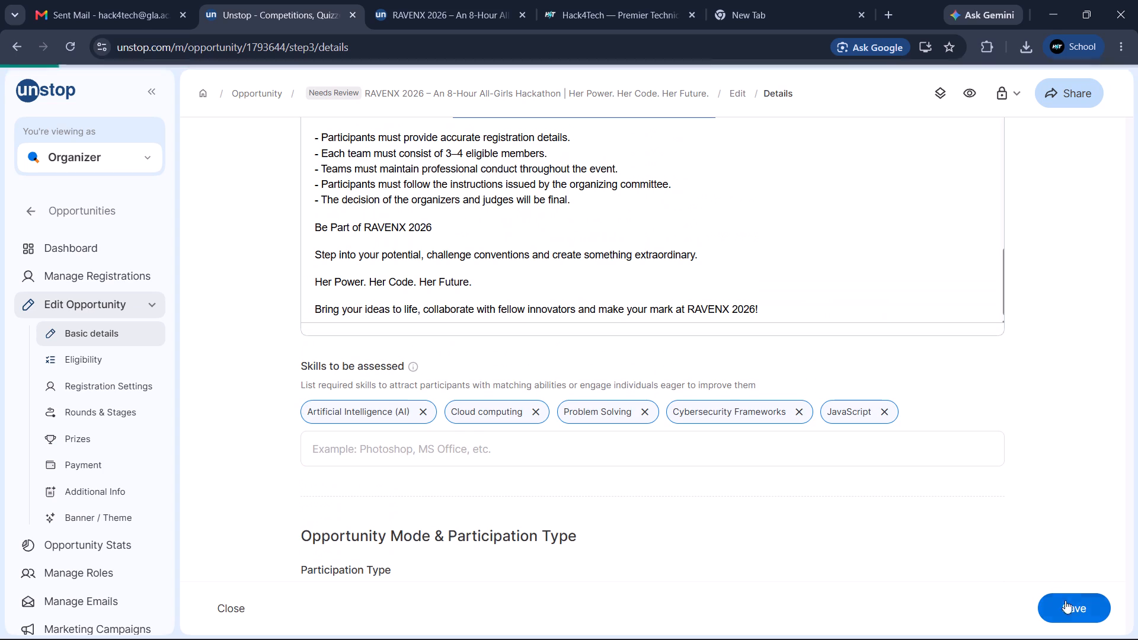
left_click(1071, 604)
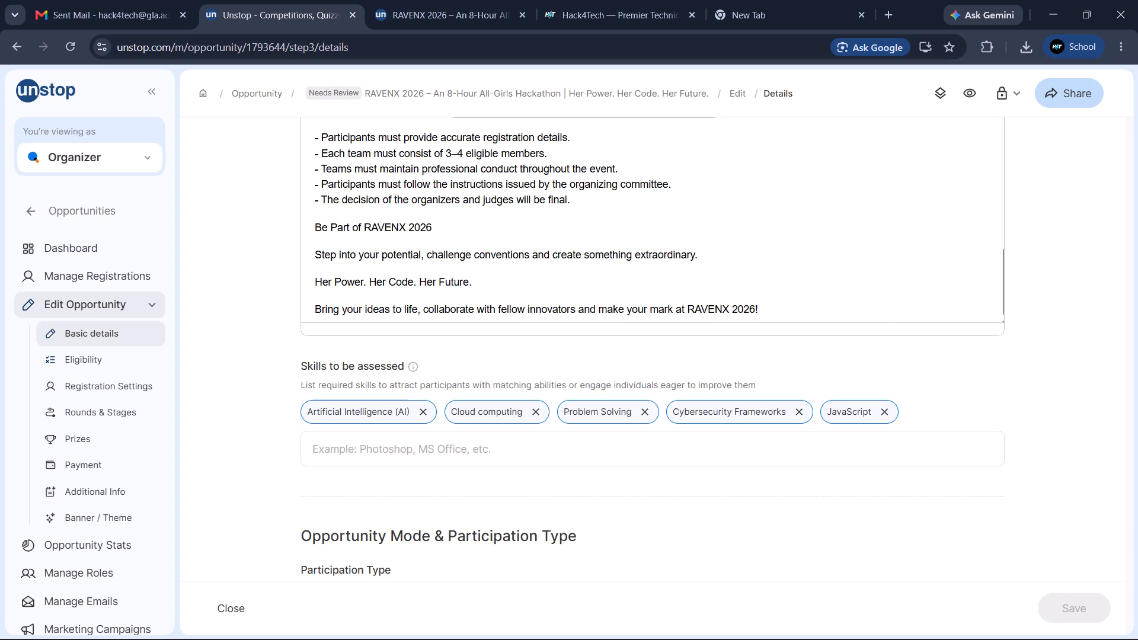
Return to the public RAVENX 2026 listing and view its FAQs & Discussions section.
left_click(475, 0)
left_click(303, 0)
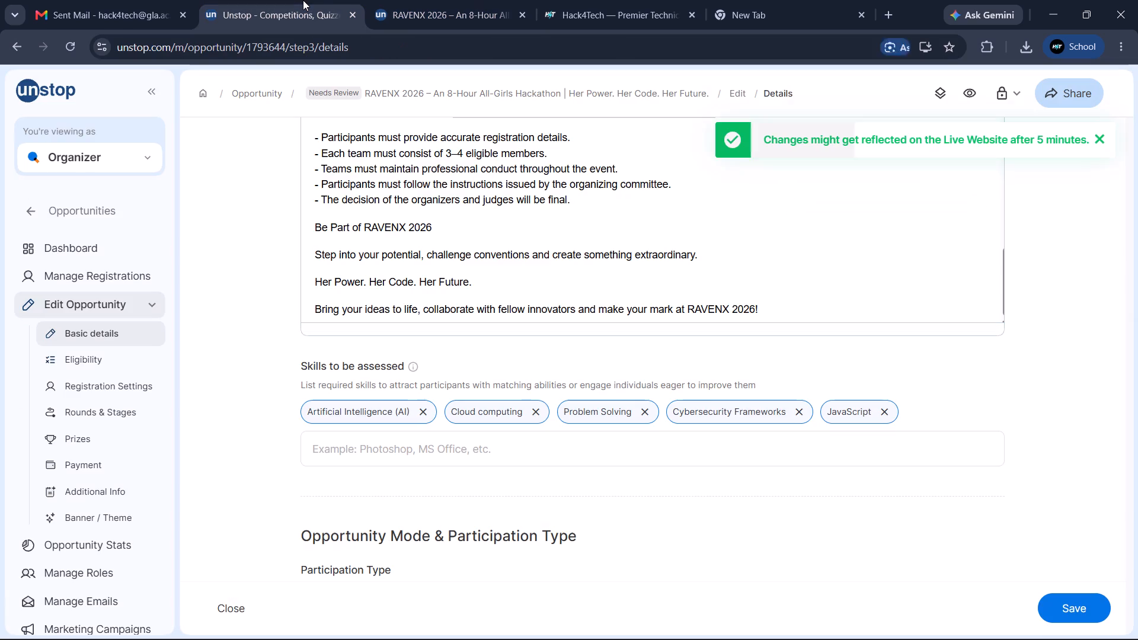
left_click(399, 0)
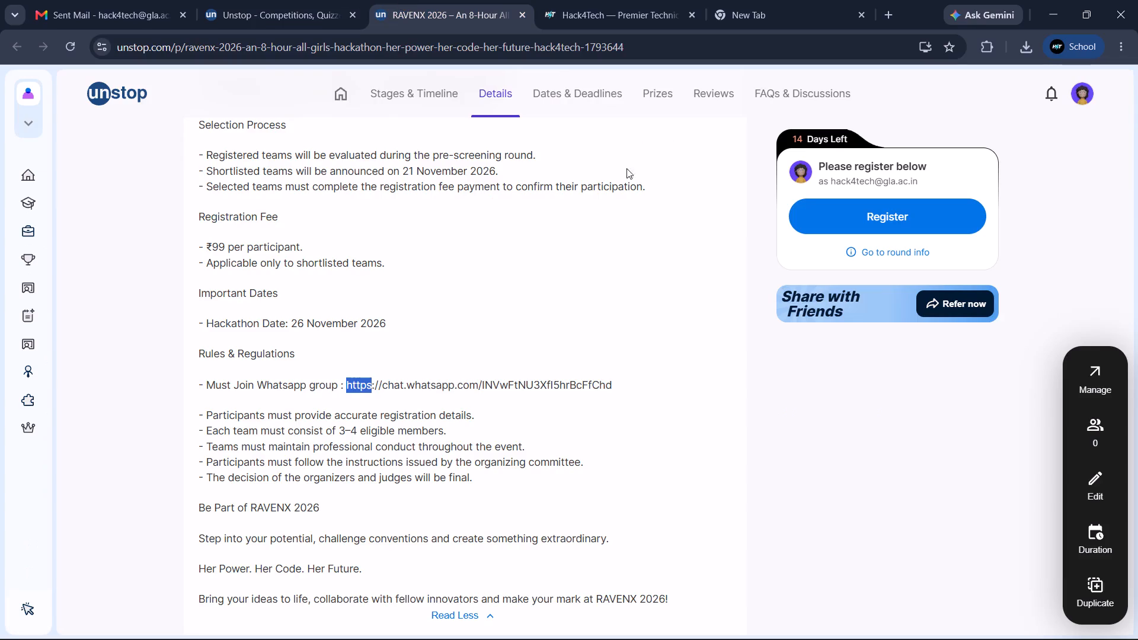
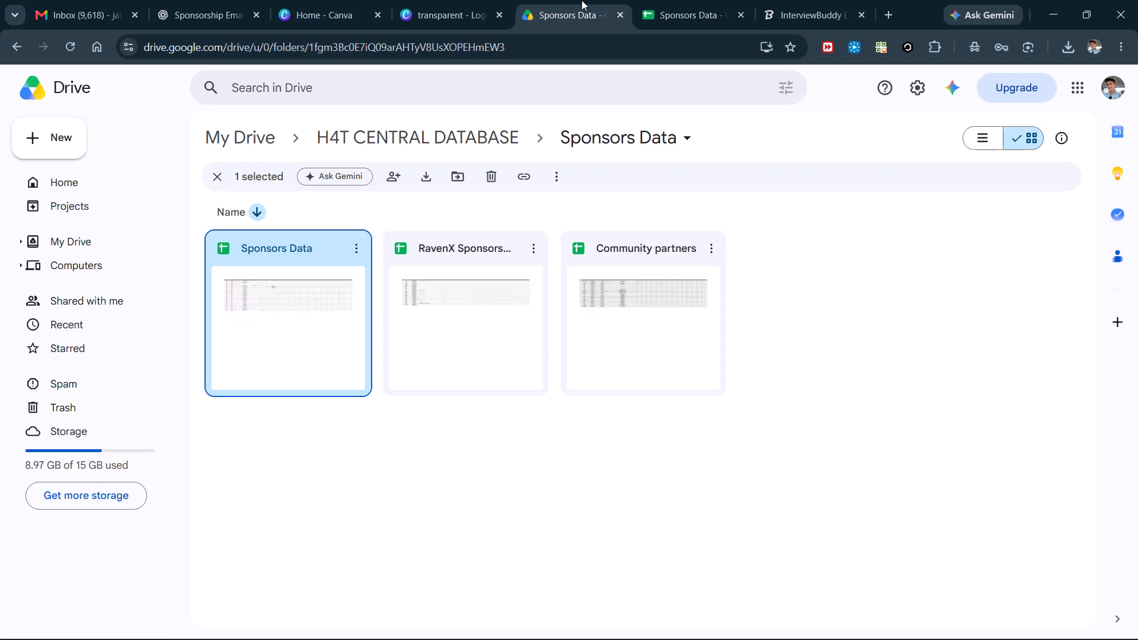
Close the InterviewBuddy brand page, the Sponsors Data spreadsheet, its Drive folder and the transparent logo design, keeping the Canva home page open.
left_click(489, 0)
left_click(341, 0)
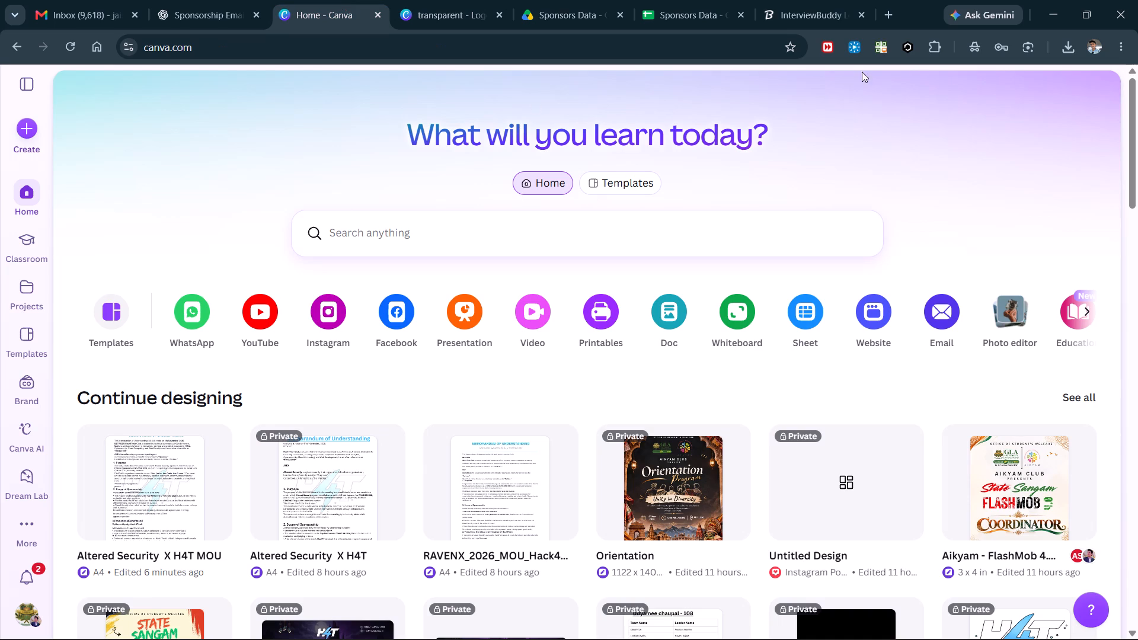
left_click(803, 0)
left_click(858, 15)
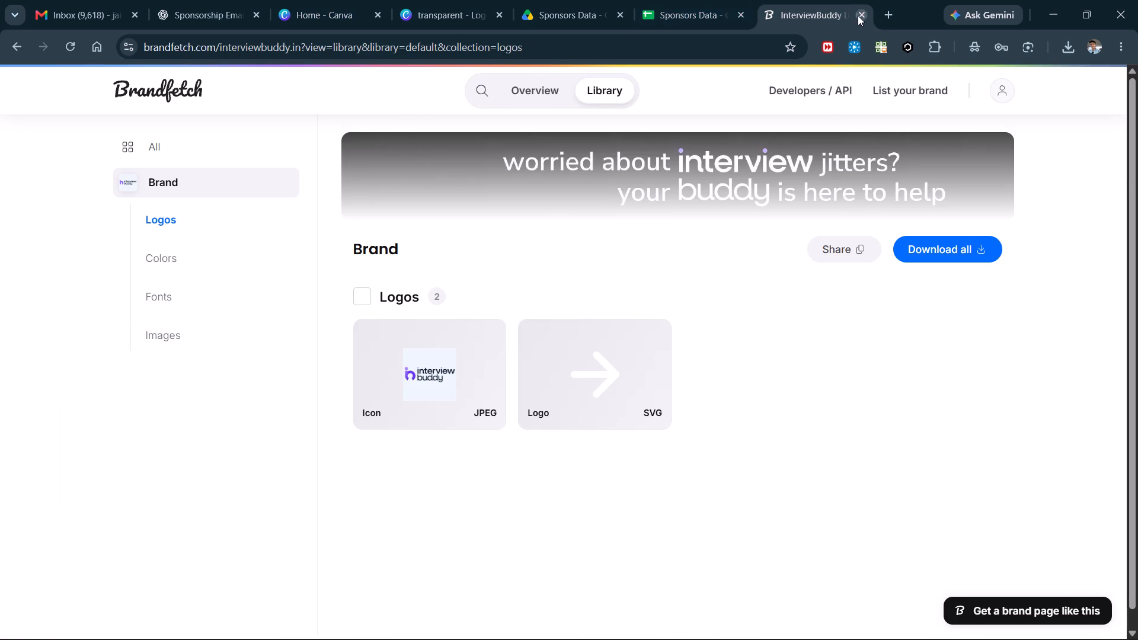
left_click(858, 15)
left_click(858, 15)
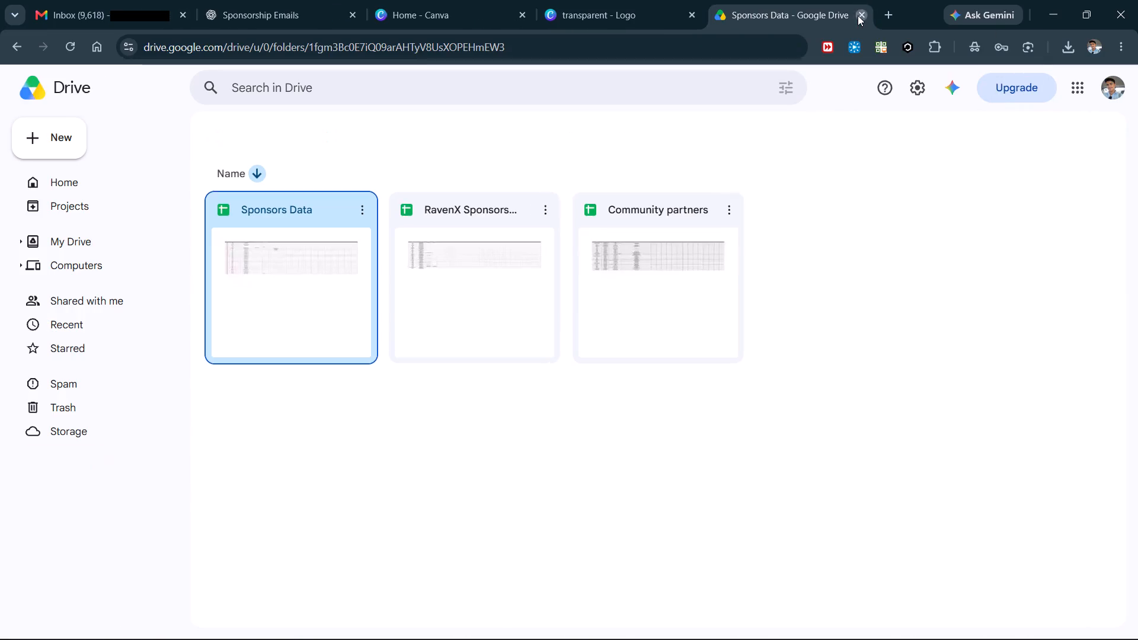
left_click(723, 12)
Switch to the Sponsorship Emails chat.
left_click(318, 0)
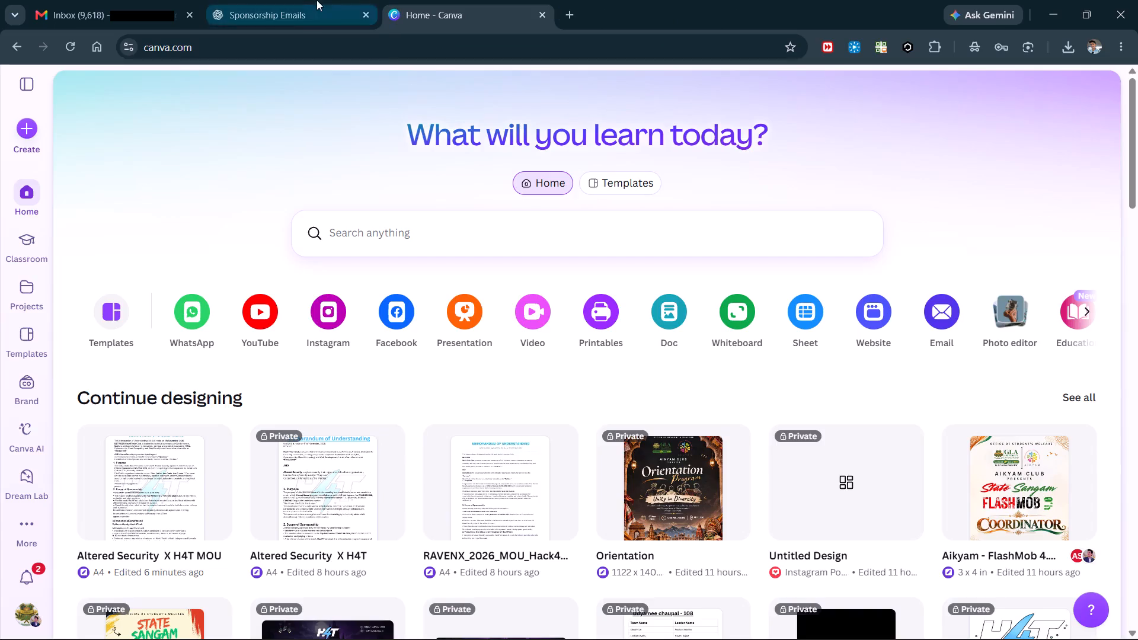
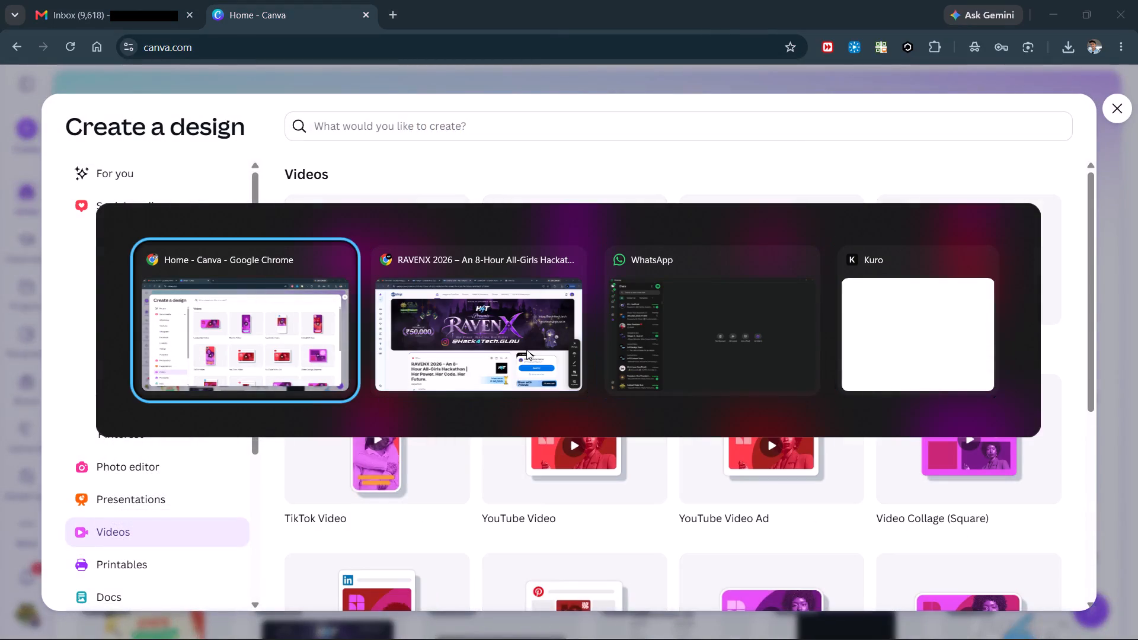
In Canva, dismiss the design creation dialog and create a new blank Doc from the home page.
left_click(1118, 111)
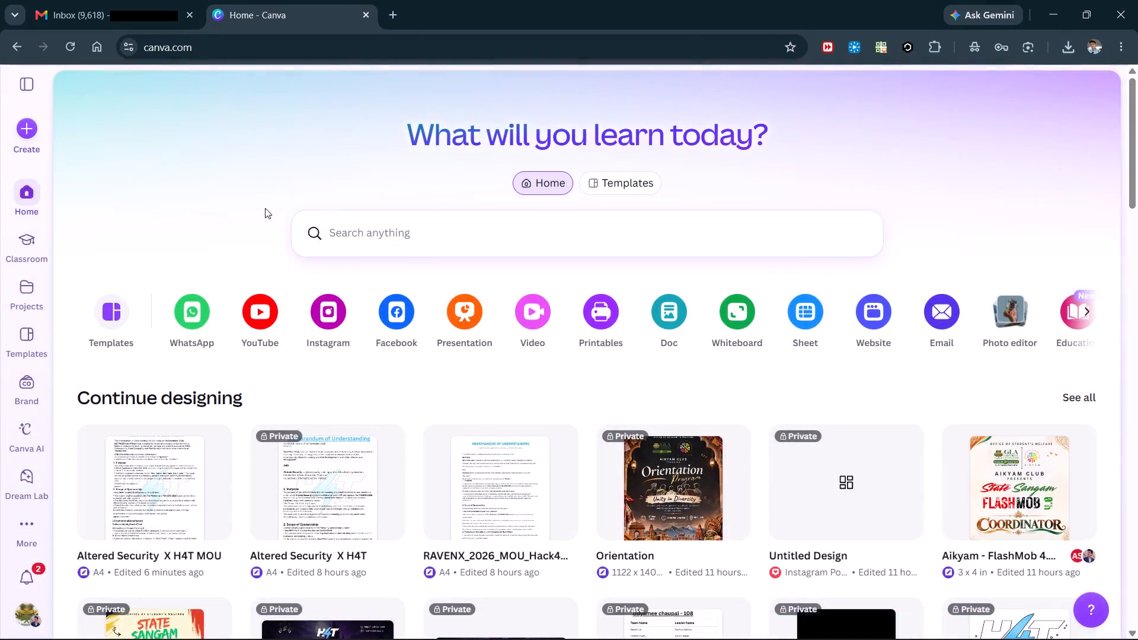
left_click(660, 322)
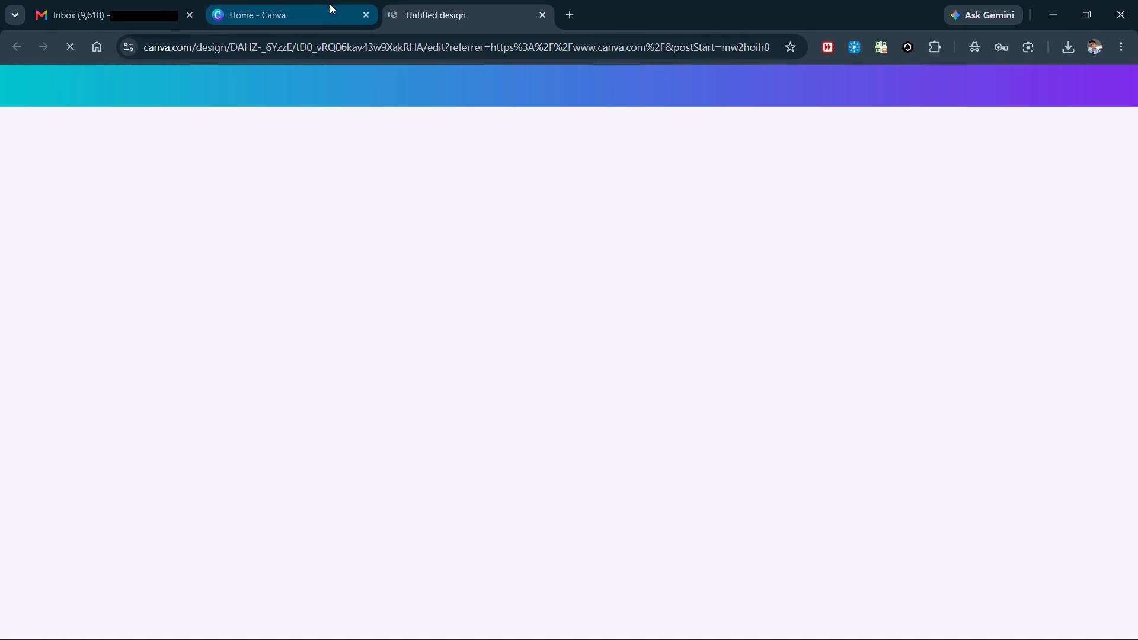
scroll(574, 500, "down", 1)
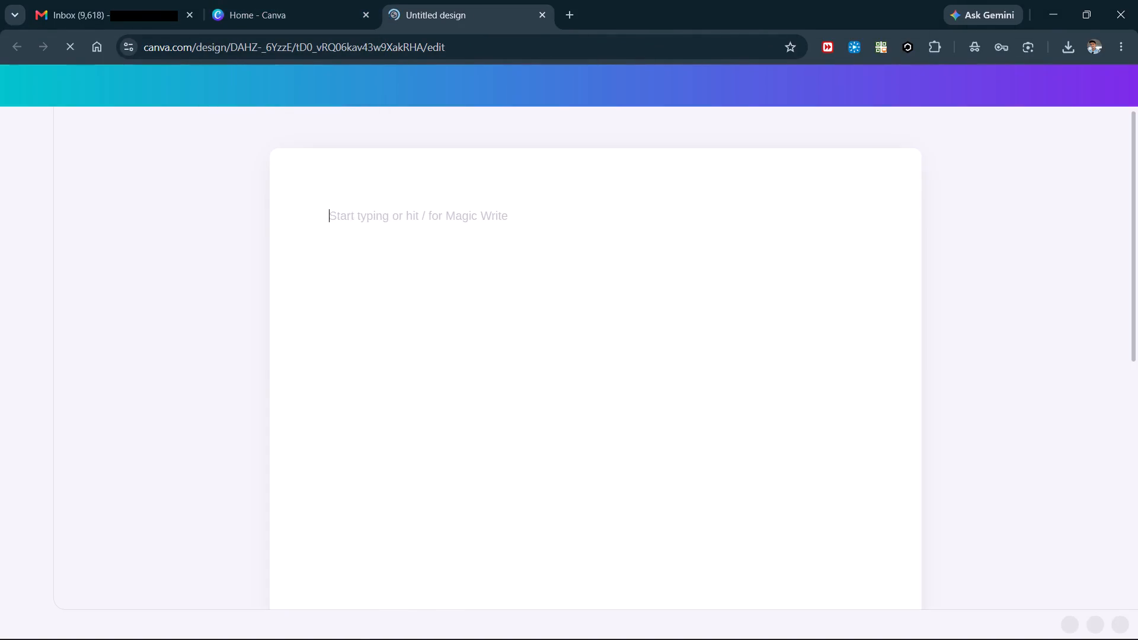
scroll(574, 500, "down", 1)
scroll(554, 428, "down", 6)
scroll(554, 428, "up", 1)
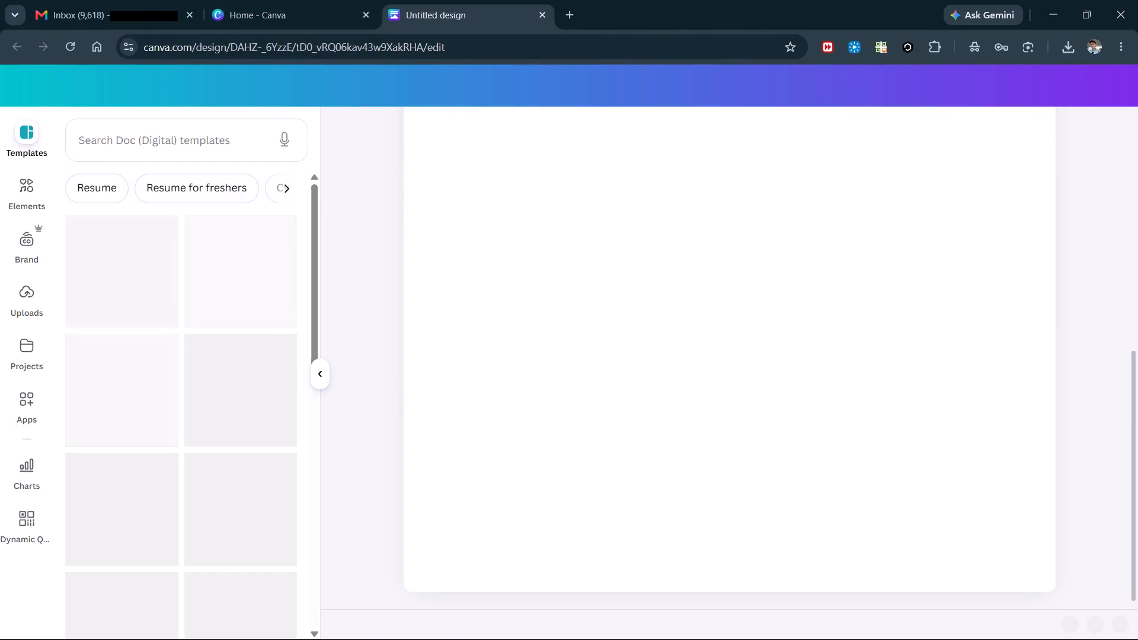
scroll(554, 428, "up", 1)
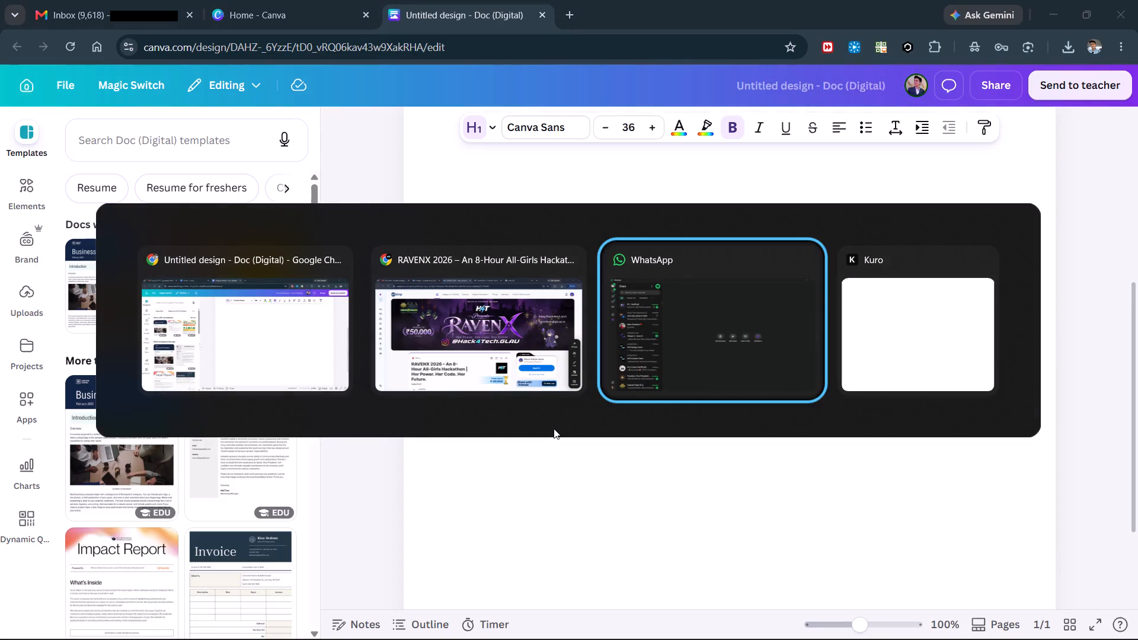